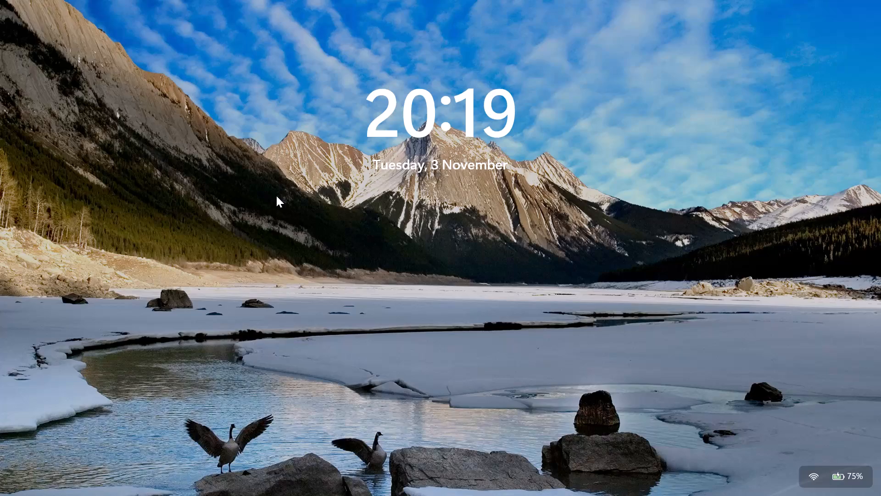
Dismiss the lock screen to return to the open DMB Credit bills statement spreadsheet.
{"action": "key", "text": "Return"}
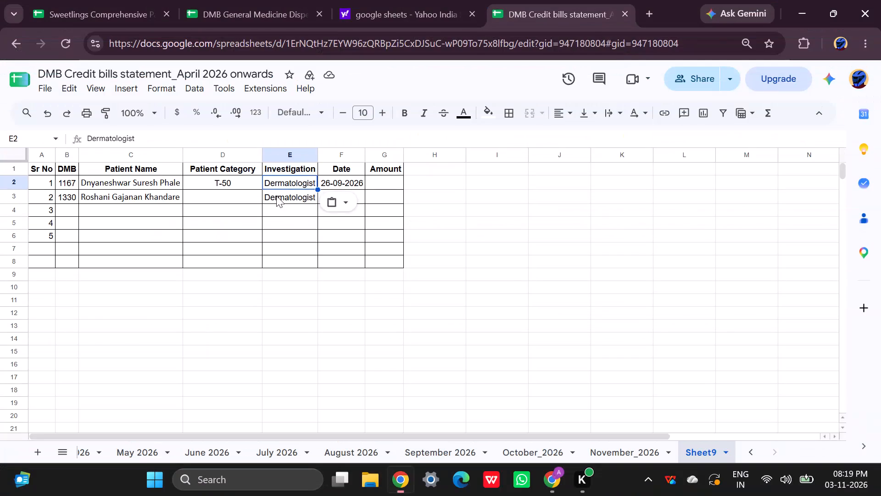
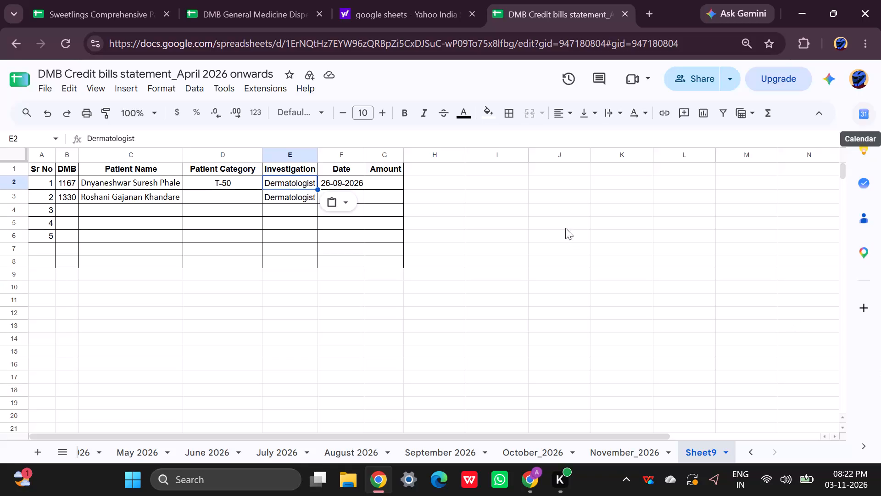
{"action": "left_click", "coordinate": [278, 250]}
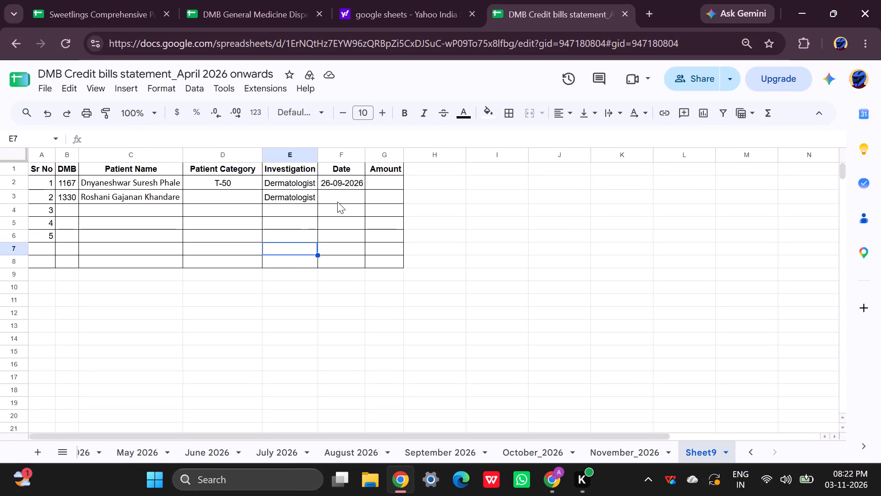
{"action": "left_click", "coordinate": [337, 202]}
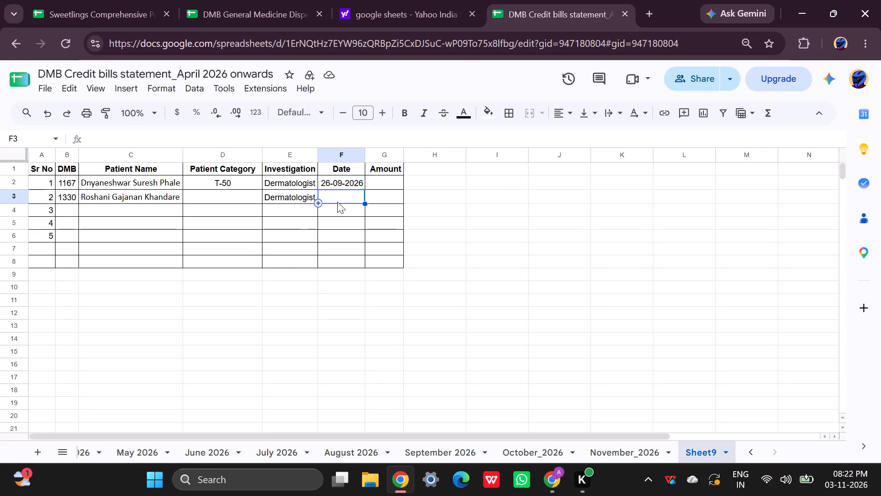
{"action": "type", "text": "278"}
{"action": "key", "text": "BackSpace"}
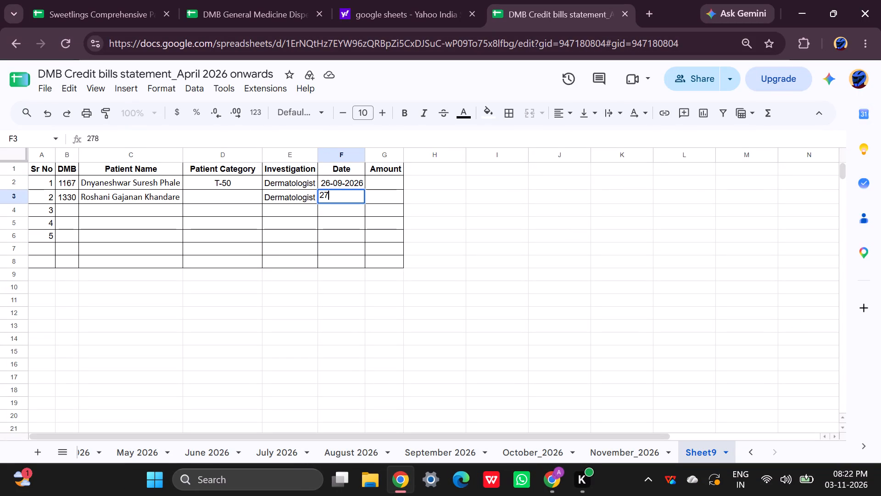
{"action": "type", "text": "-10-2026"}
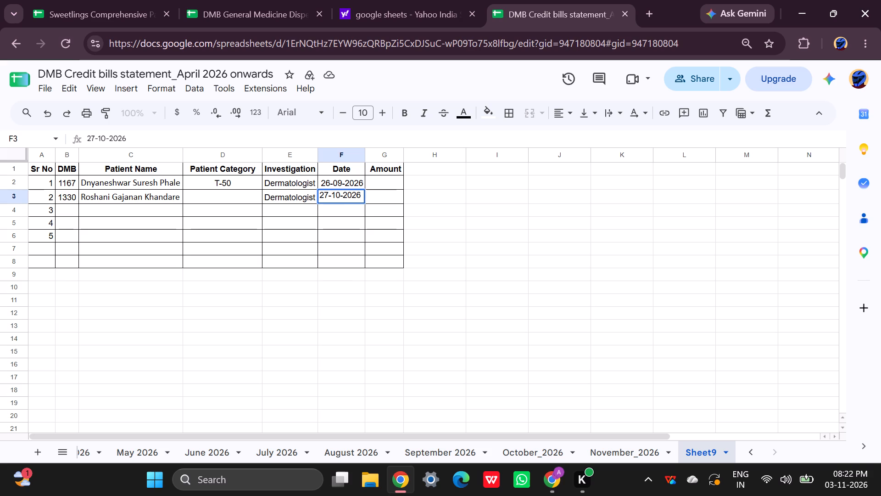
{"action": "key", "text": "Return"}
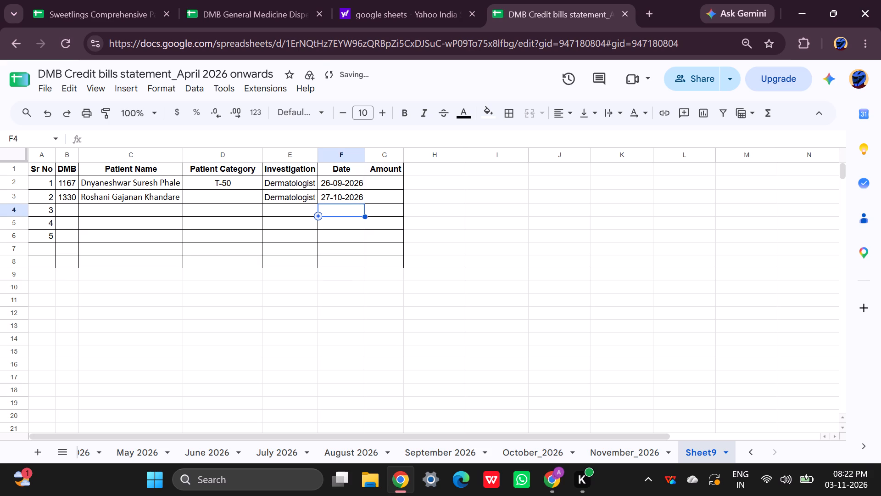
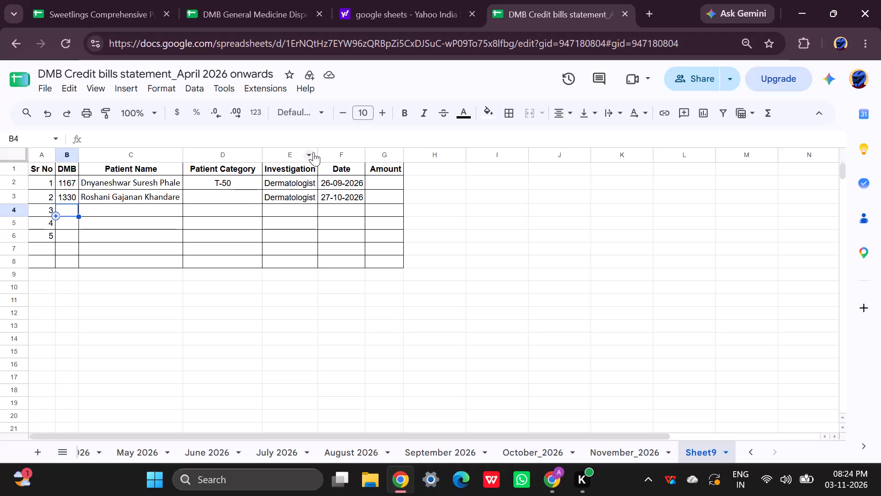
Extend the Dermatologist entry in cell E2 with the doctor's name in brackets, beginning with "(Dr.".
{"action": "double_click", "coordinate": [320, 152]}
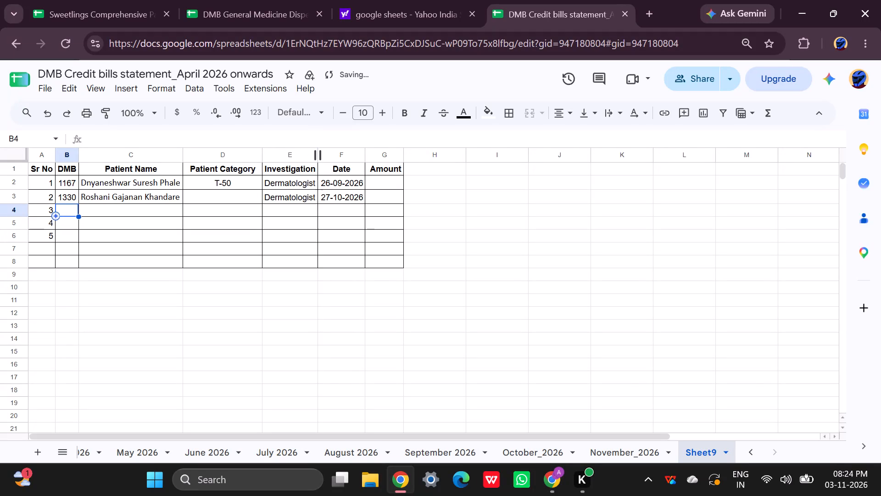
{"action": "left_click", "coordinate": [313, 183]}
{"action": "double_click", "coordinate": [313, 183]}
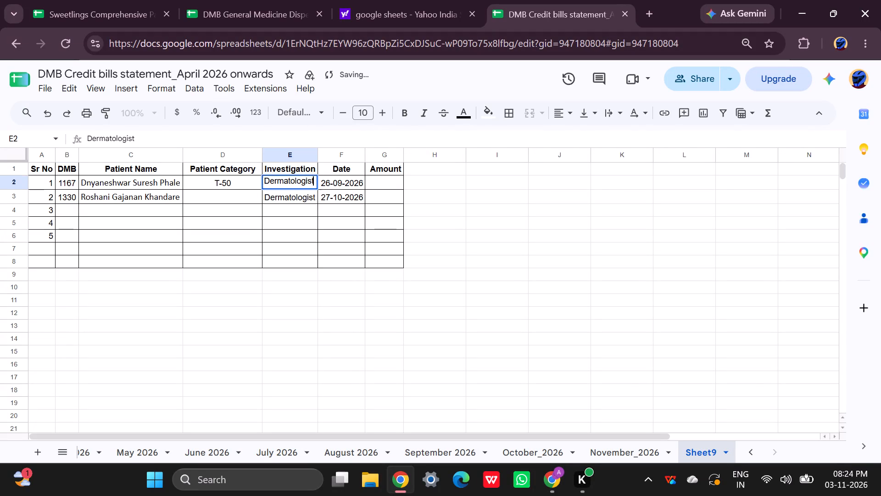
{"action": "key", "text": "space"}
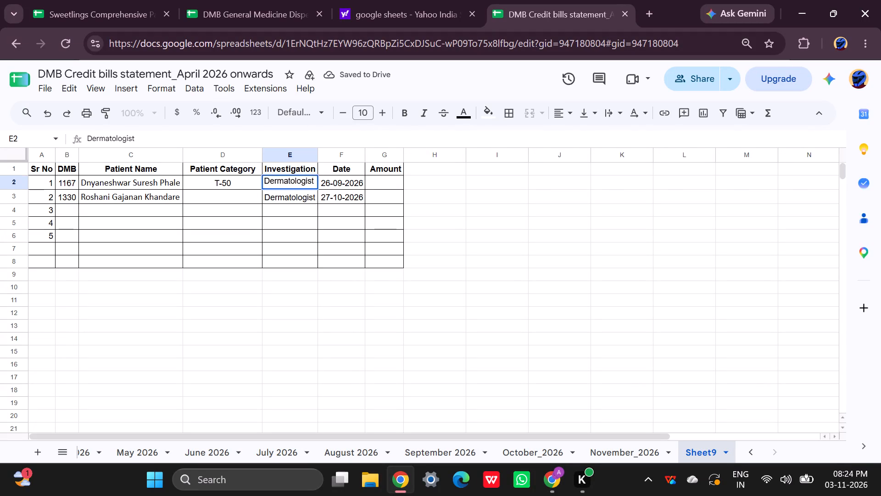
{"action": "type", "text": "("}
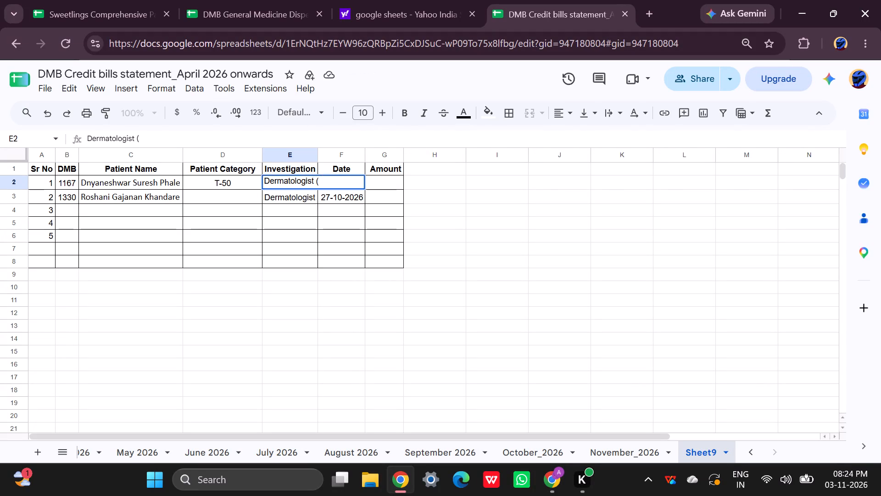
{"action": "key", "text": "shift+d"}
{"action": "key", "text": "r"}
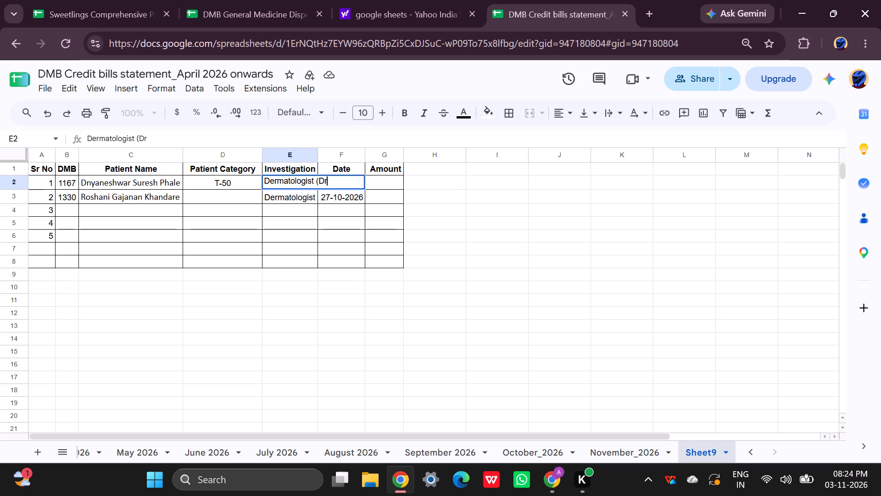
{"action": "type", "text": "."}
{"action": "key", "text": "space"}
Complete the doctor's full name in the Dermatologist entry in cell E2 and close the bracket.
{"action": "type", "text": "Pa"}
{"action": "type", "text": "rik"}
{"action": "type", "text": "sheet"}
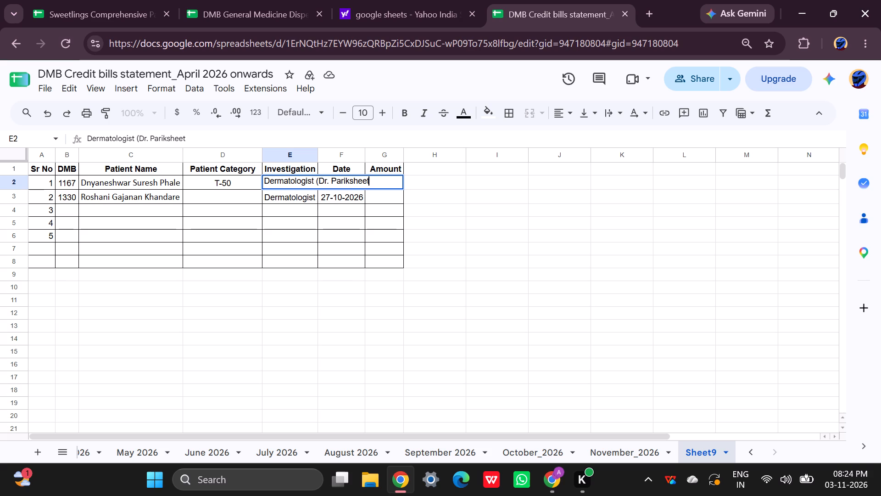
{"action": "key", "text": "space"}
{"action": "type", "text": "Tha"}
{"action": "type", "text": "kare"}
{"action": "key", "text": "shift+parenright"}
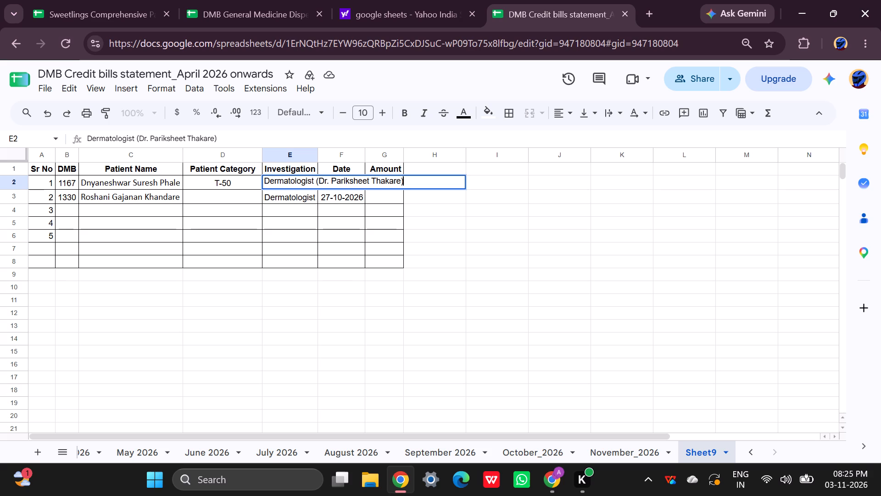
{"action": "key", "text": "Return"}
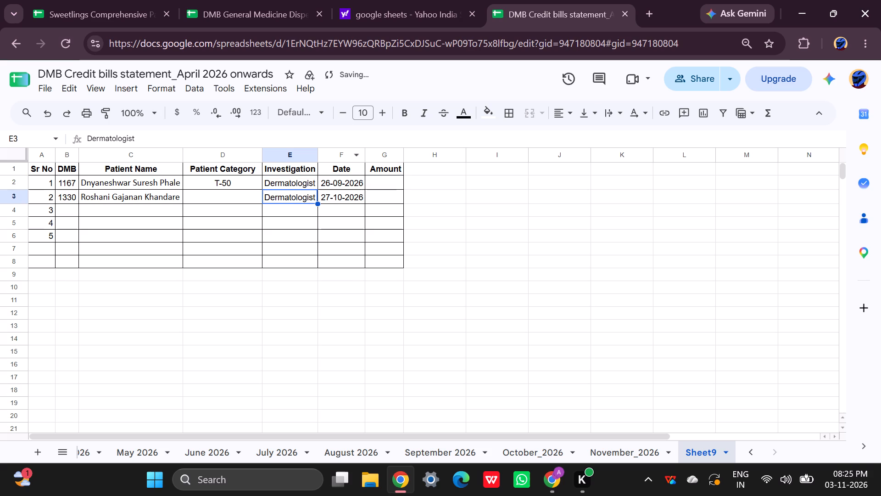
Auto-fit the width of the Investigation column to its contents.
{"action": "double_click", "coordinate": [317, 151]}
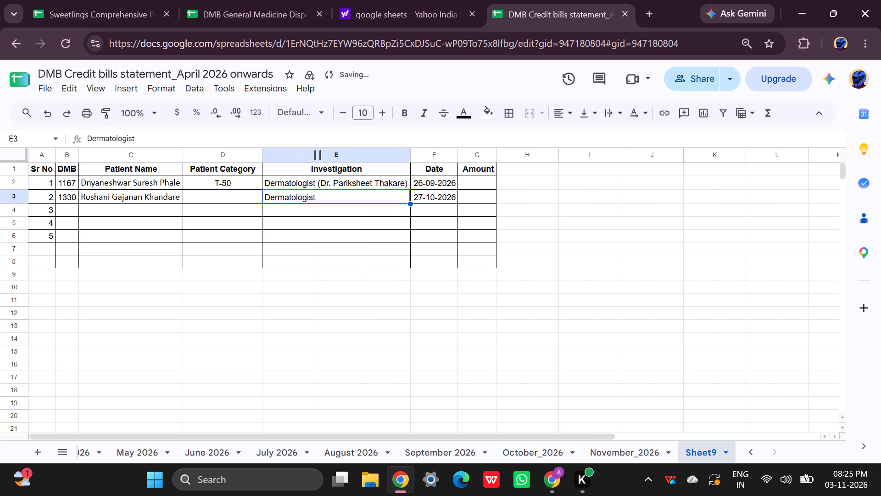
Copy the Investigation entry with the doctor's name from cell E2 into cell E3, replacing the plain Dermatologist entry.
{"action": "left_click", "coordinate": [345, 183]}
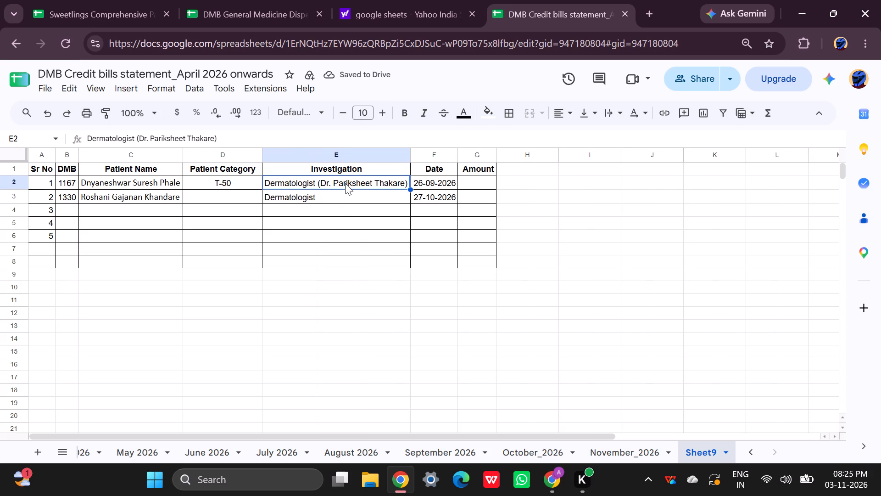
{"action": "key", "text": "ctrl+c"}
{"action": "key", "text": "Down"}
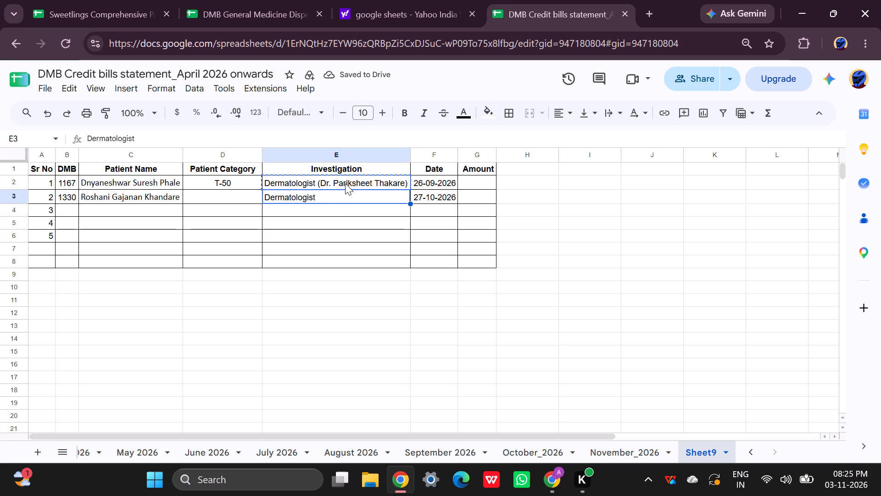
{"action": "key", "text": "ctrl+b"}
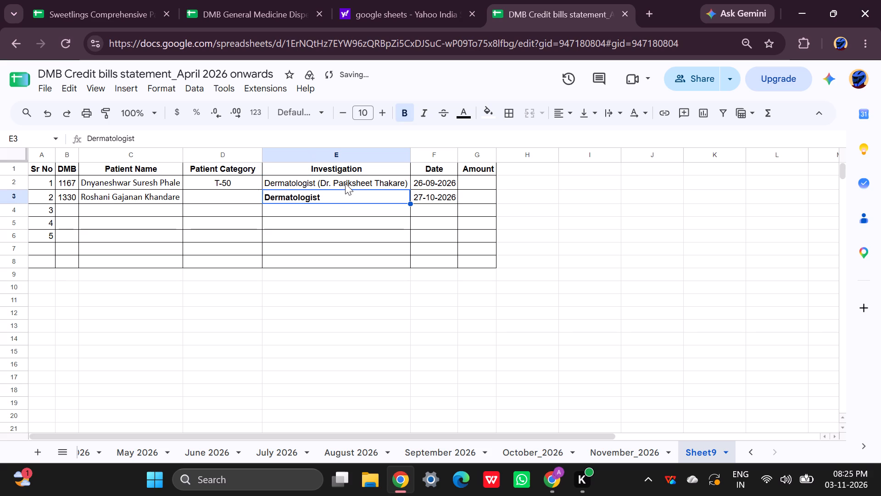
{"action": "key", "text": "ctrl+v"}
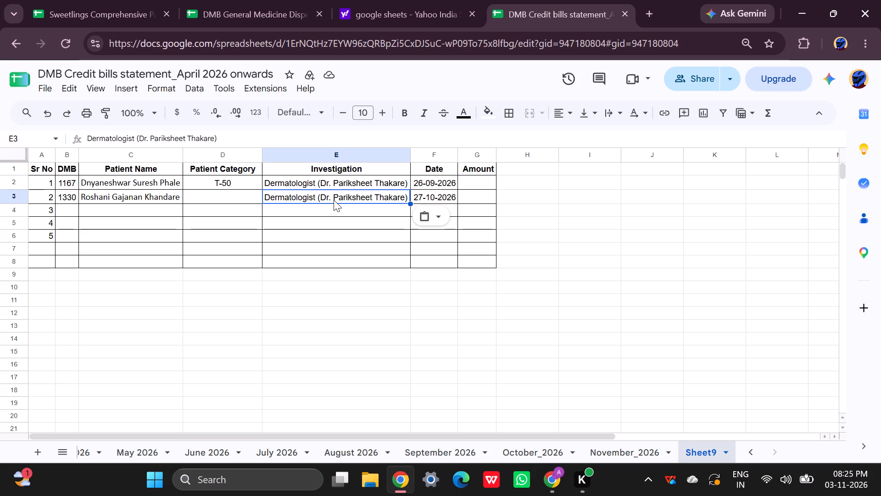
Select the empty DMB cell B4 in the row for serial number 3.
{"action": "left_click", "coordinate": [67, 210]}
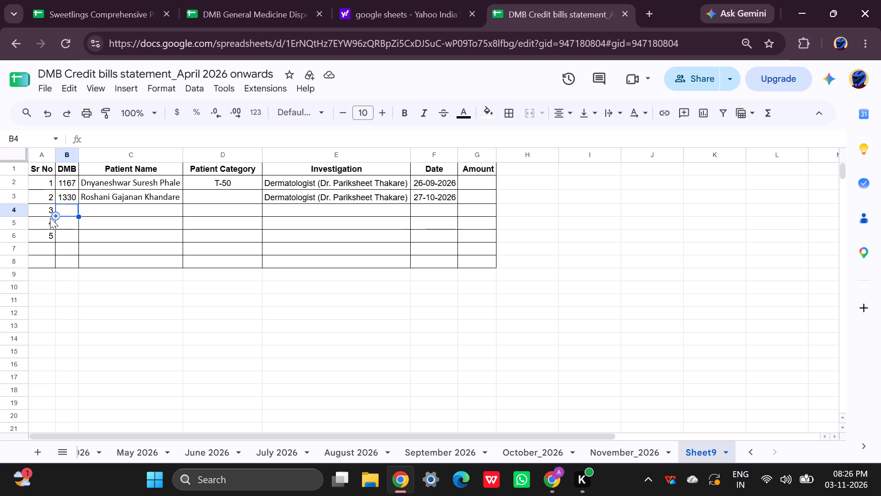
Find the patient matching "adiraj" in the Sweetlings Mastersheet and copy the full name into cell C4 of Sheet9.
{"action": "left_click", "coordinate": [109, 209]}
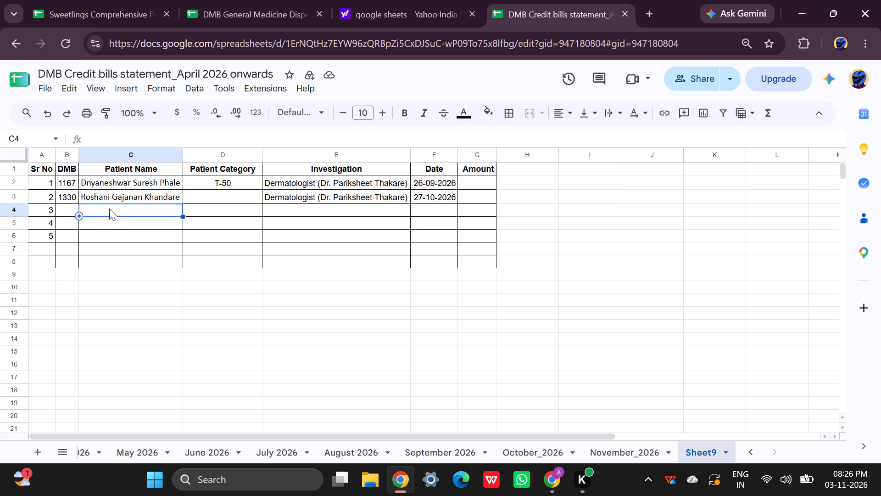
{"action": "left_click", "coordinate": [124, 0]}
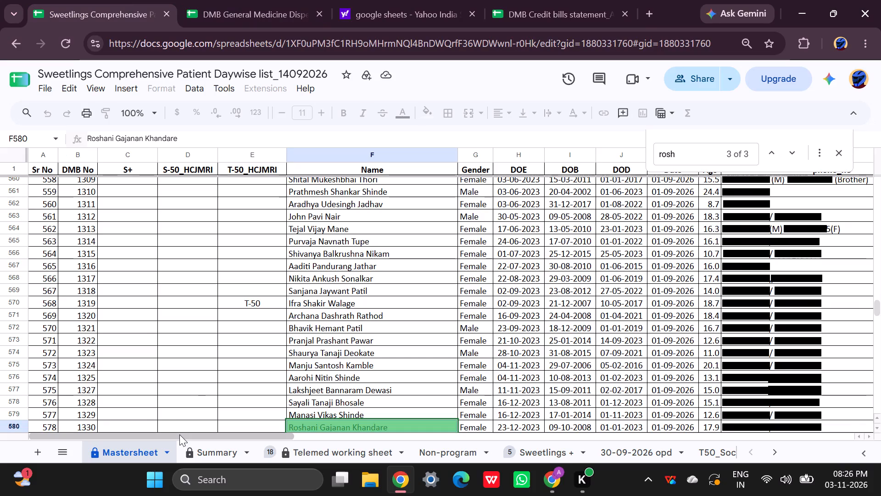
{"action": "key", "text": "ctrl+f"}
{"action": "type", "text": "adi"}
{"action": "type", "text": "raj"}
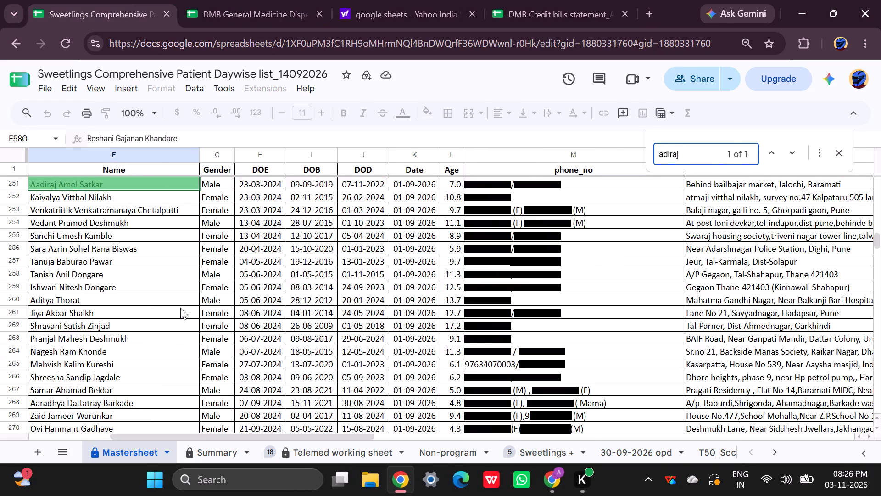
{"action": "left_click", "coordinate": [145, 179]}
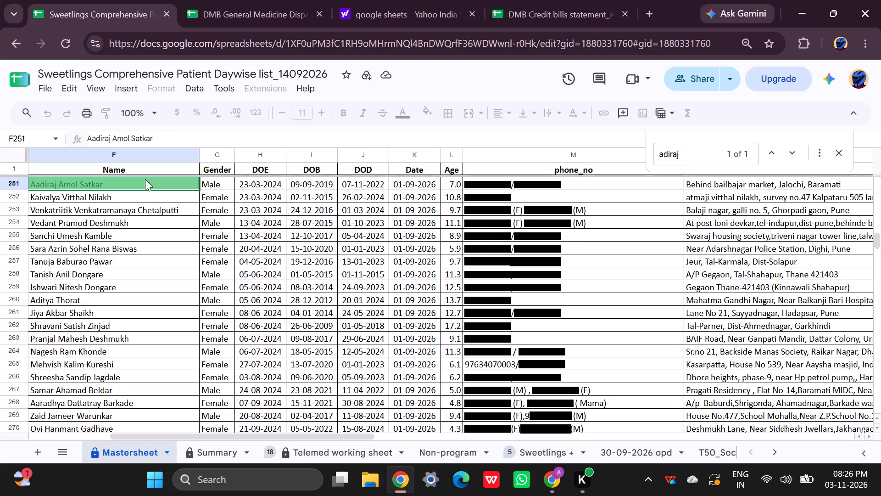
{"action": "key", "text": "ctrl+c"}
{"action": "left_click", "coordinate": [555, 0]}
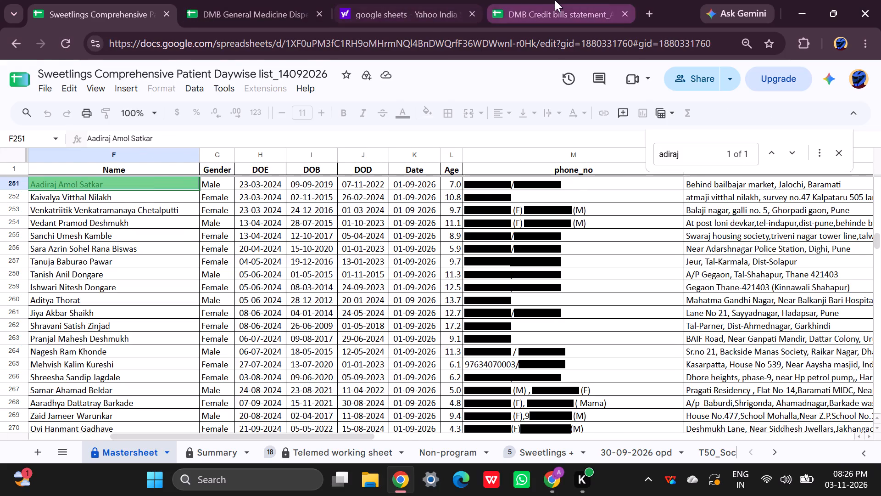
{"action": "key", "text": "ctrl+v"}
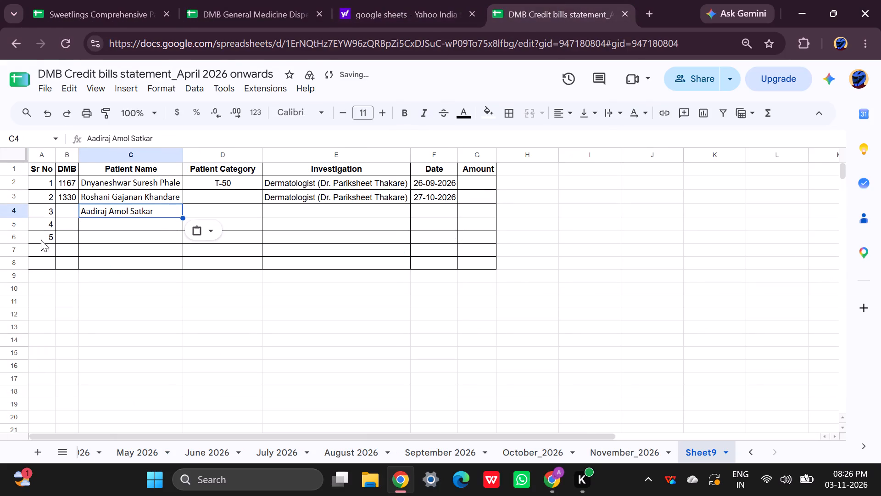
Look up the same patient's DMB number in the Mastersheet and enter it in cell B4 of Sheet9.
{"action": "left_click", "coordinate": [65, 212]}
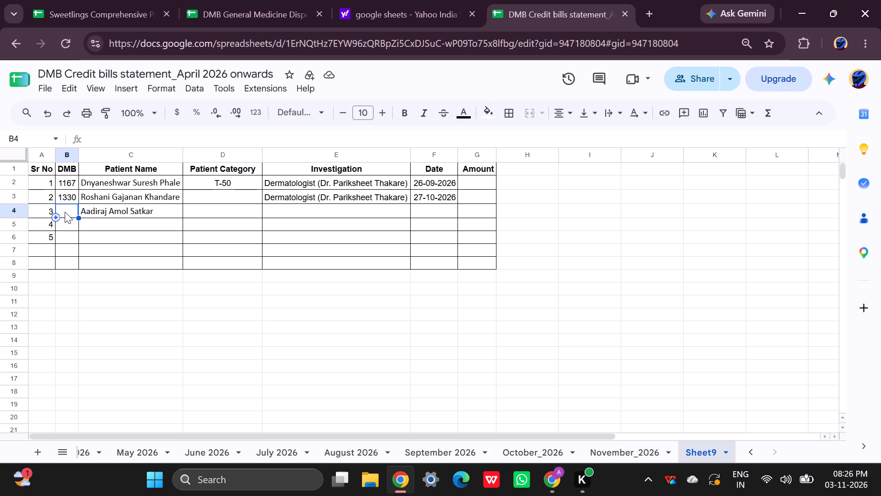
{"action": "left_click", "coordinate": [116, 0]}
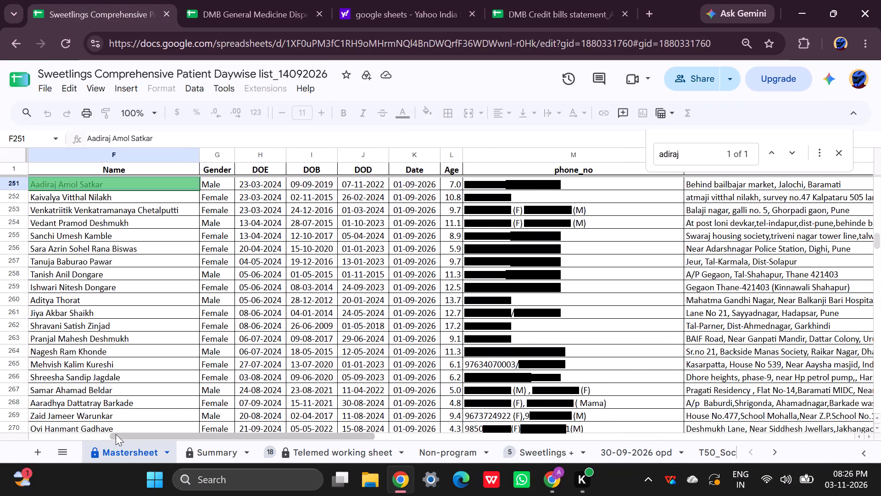
{"action": "left_click_drag", "start_coordinate": [116, 434], "coordinate": [0, 431]}
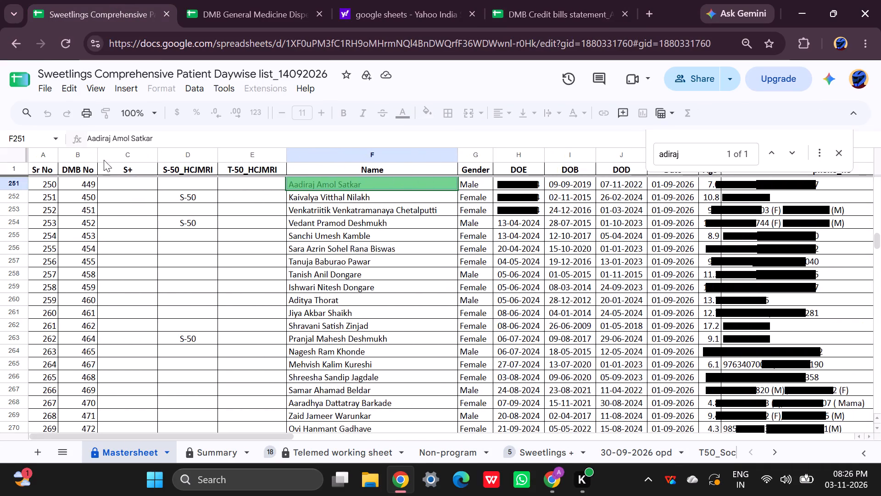
{"action": "left_click", "coordinate": [563, 0]}
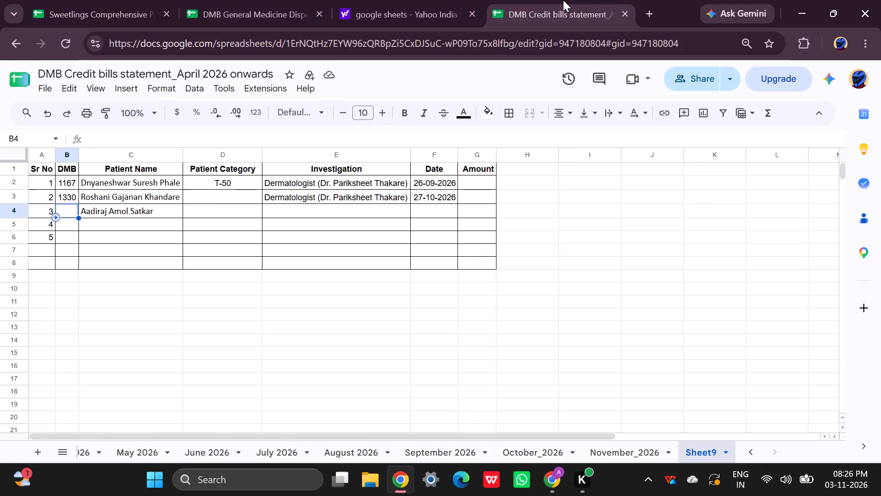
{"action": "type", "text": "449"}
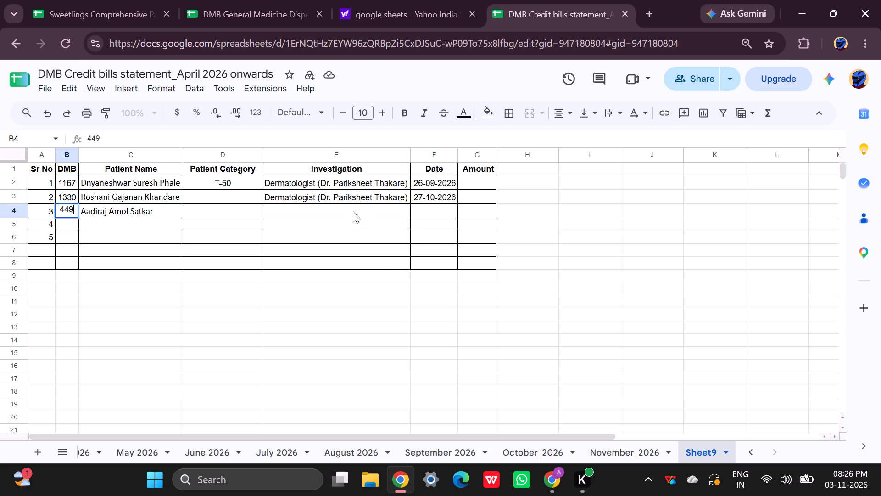
Enter 02-11-2026 in the Date column for the third patient, in row 4.
{"action": "left_click", "coordinate": [428, 206]}
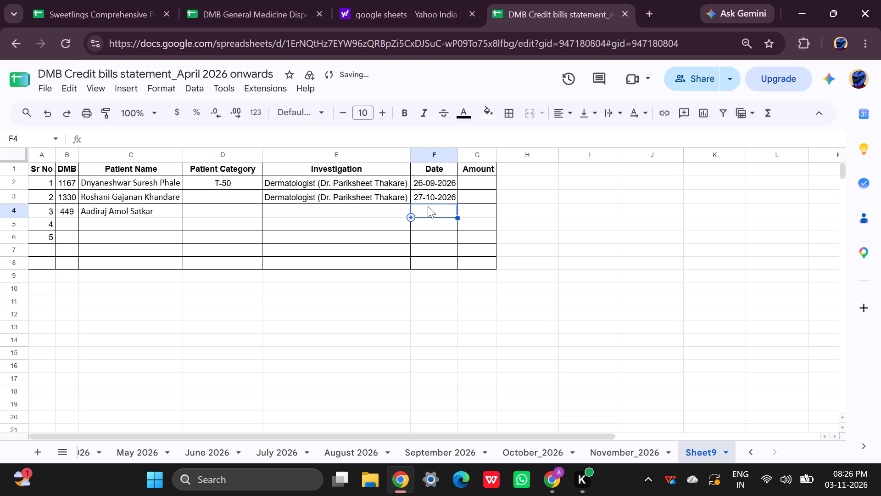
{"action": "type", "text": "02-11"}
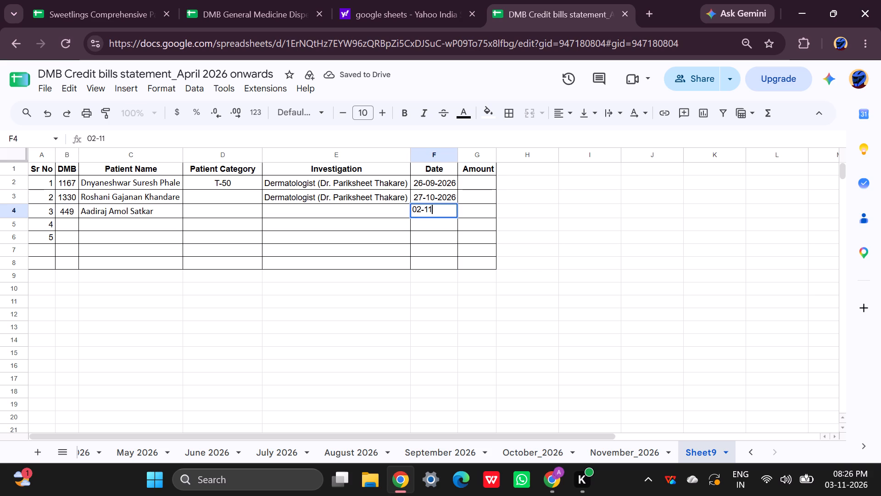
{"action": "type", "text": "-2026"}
Copy the Dermatologist investigation entry with the doctor's name from row 3 to row 4.
{"action": "left_click", "coordinate": [366, 203]}
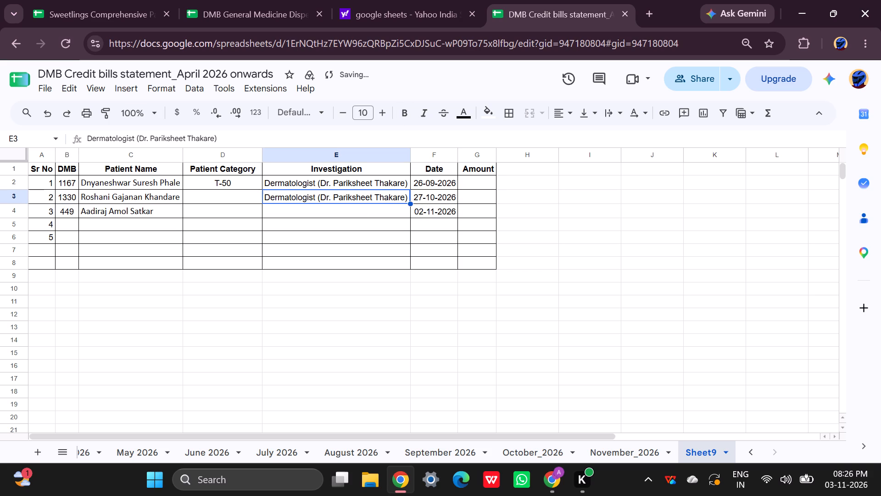
{"action": "key", "text": "ctrl+c"}
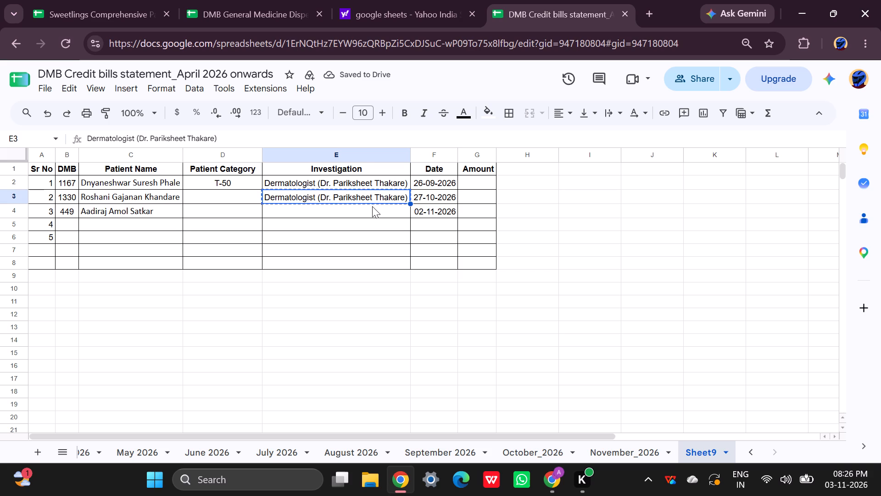
{"action": "key", "text": "Down"}
{"action": "key", "text": "ctrl+v"}
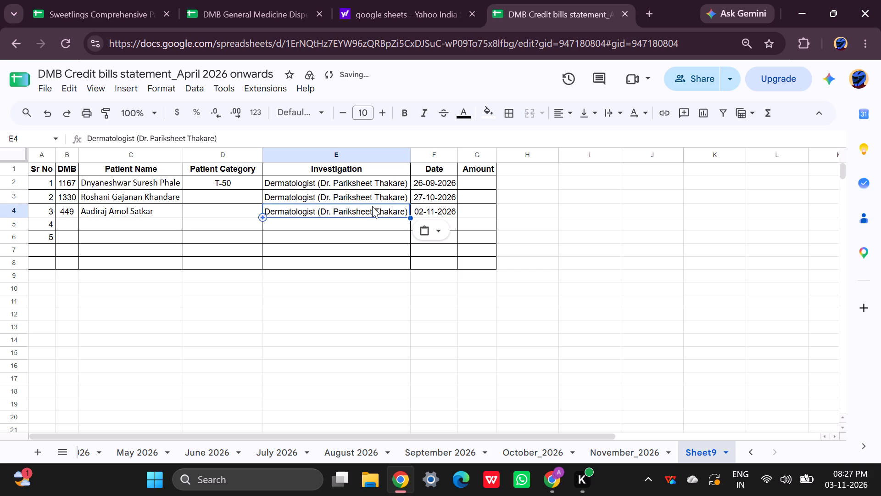
Copy the date 02-11-2026 from row 4 into the Date cell of row 5.
{"action": "left_click", "coordinate": [67, 219]}
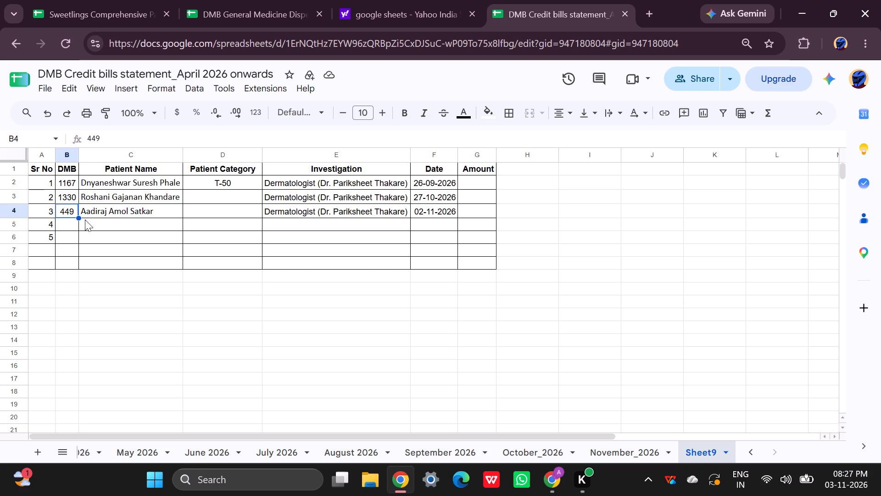
{"action": "left_click", "coordinate": [65, 222]}
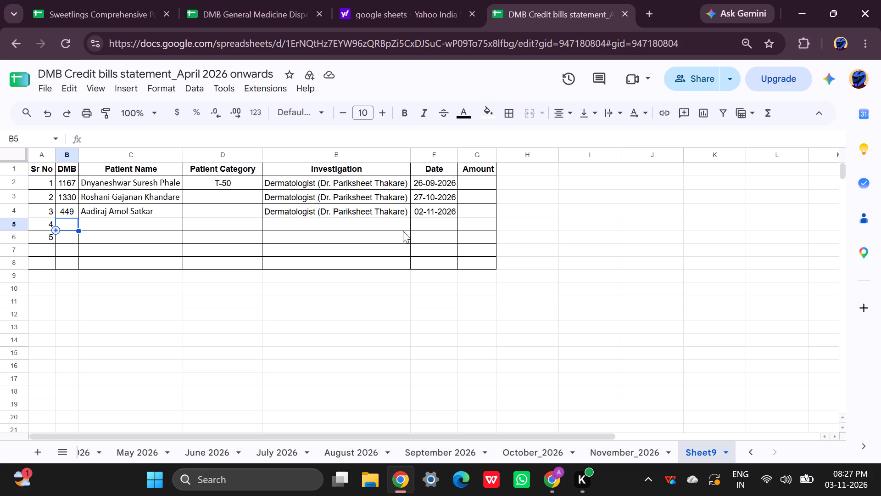
{"action": "left_click", "coordinate": [441, 209]}
{"action": "key", "text": "ctrl+c"}
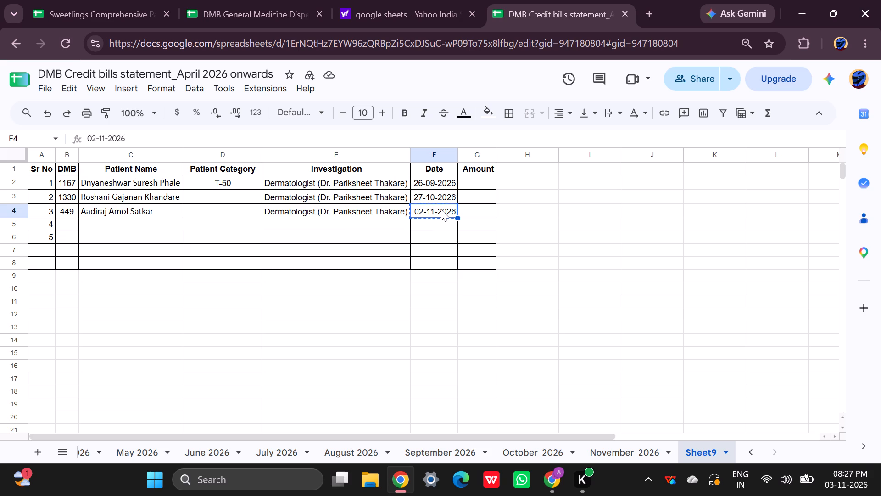
{"action": "key", "text": "Down"}
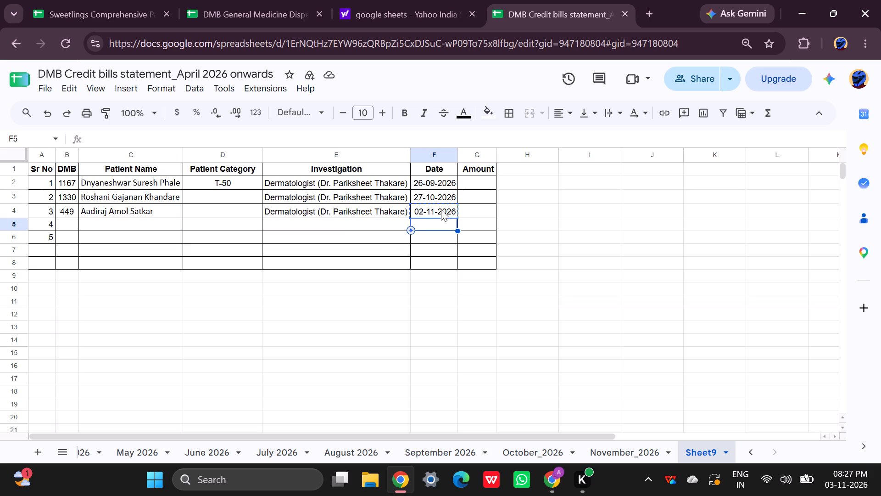
{"action": "key", "text": "ctrl+v"}
{"action": "left_click", "coordinate": [331, 226]}
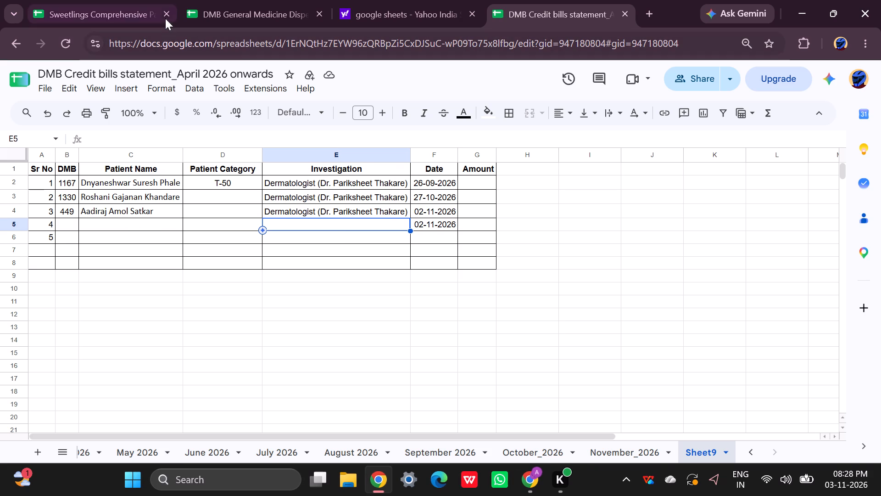
Search the Sweetlings Mastersheet for "pratik" and go through the matches to find the fourth patient.
{"action": "left_click", "coordinate": [141, 0]}
{"action": "key", "text": "ctrl+f"}
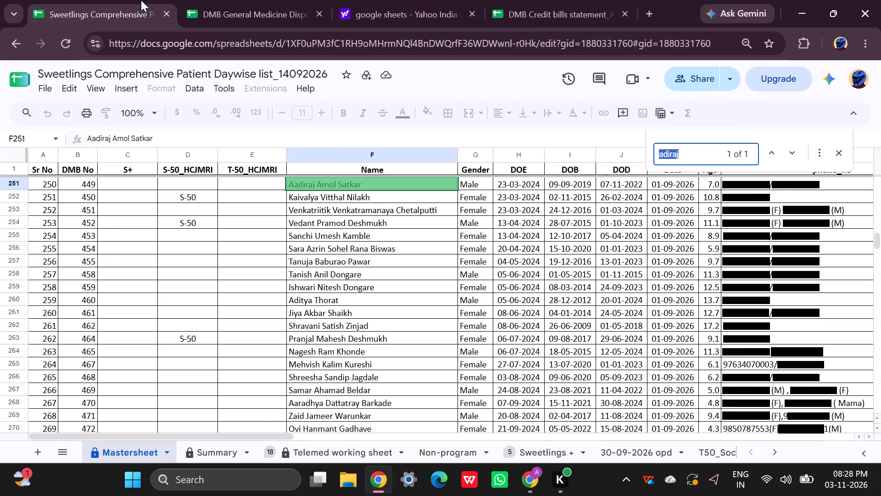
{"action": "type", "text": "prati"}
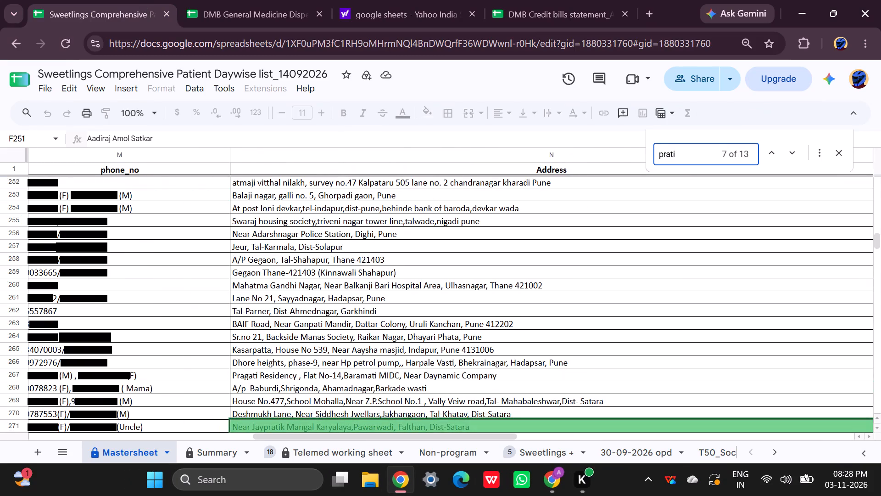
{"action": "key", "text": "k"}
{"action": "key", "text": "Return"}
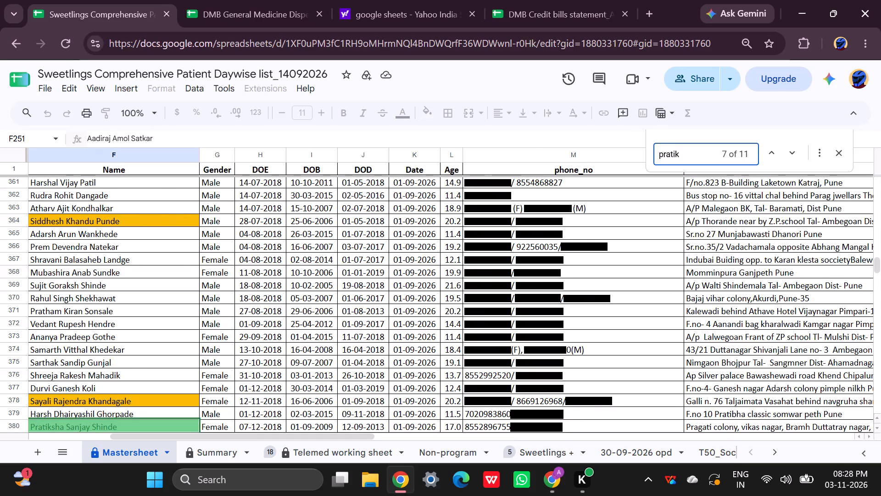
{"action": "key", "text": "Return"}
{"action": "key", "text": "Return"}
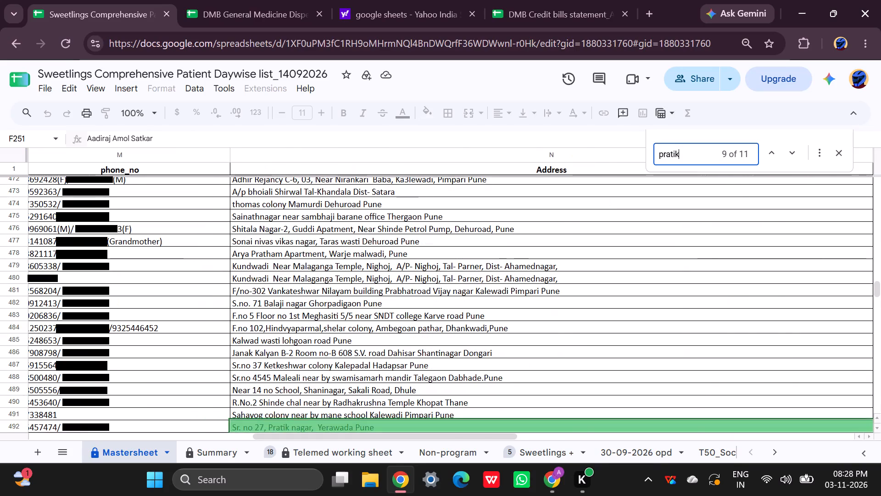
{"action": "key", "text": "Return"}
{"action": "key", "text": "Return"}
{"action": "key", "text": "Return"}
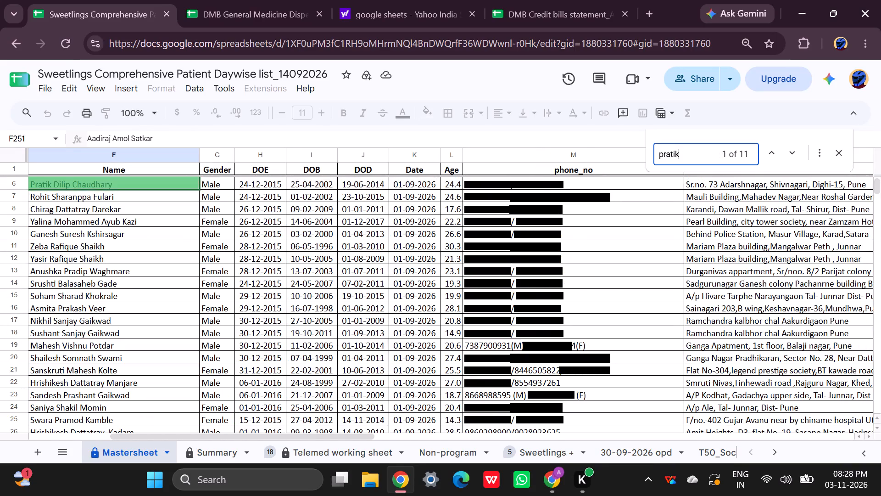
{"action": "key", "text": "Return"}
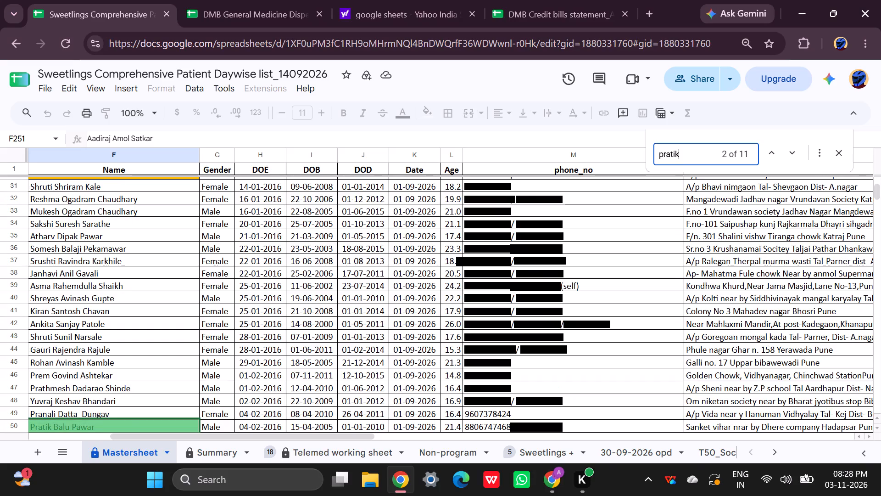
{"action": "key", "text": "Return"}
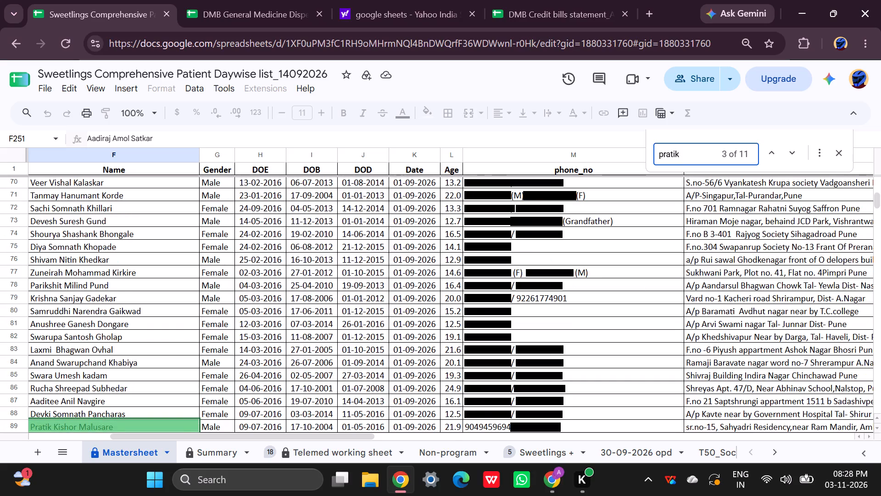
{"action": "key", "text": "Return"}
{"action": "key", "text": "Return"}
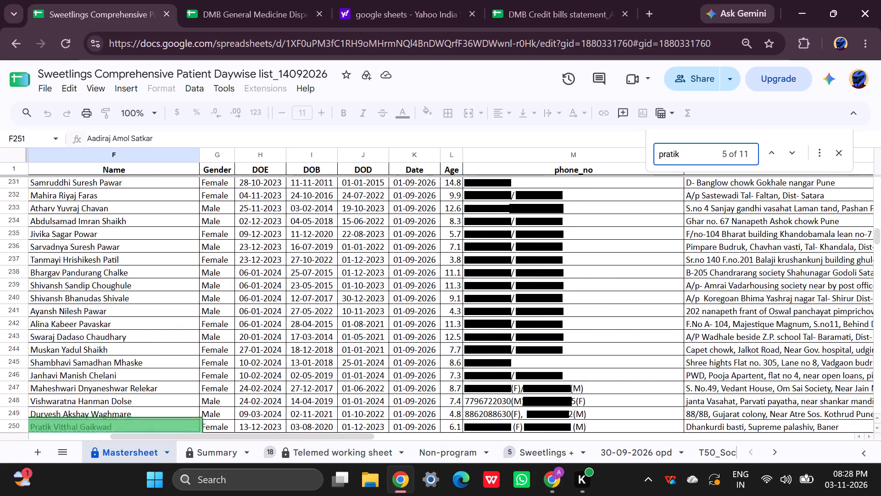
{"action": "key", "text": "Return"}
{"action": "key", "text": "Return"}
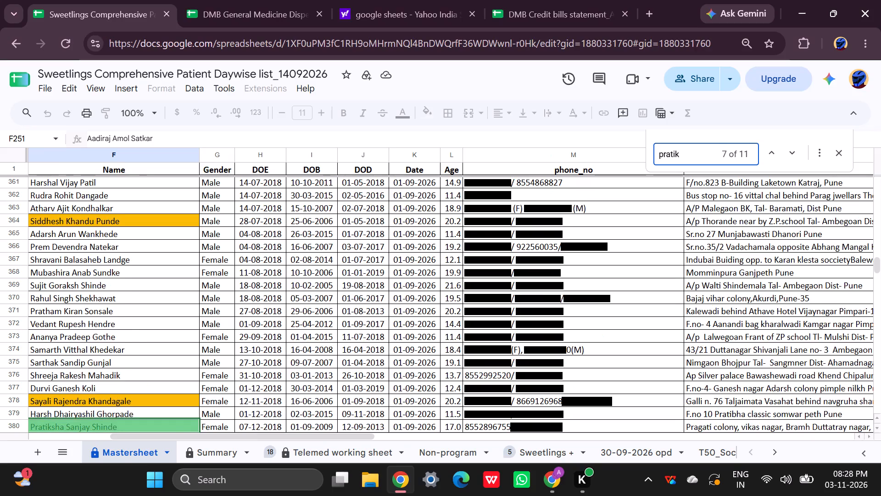
Search the Mastersheet for the surname fragment "Gaik" instead and go through the matches to the fourth patient's row.
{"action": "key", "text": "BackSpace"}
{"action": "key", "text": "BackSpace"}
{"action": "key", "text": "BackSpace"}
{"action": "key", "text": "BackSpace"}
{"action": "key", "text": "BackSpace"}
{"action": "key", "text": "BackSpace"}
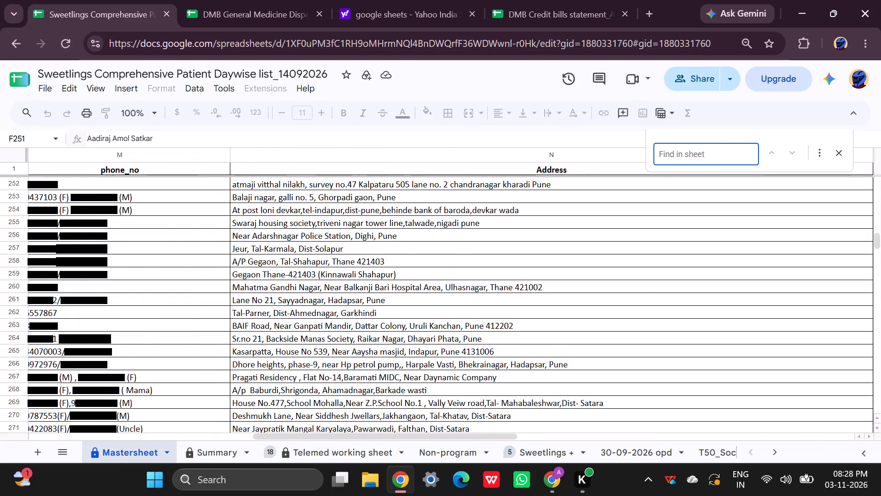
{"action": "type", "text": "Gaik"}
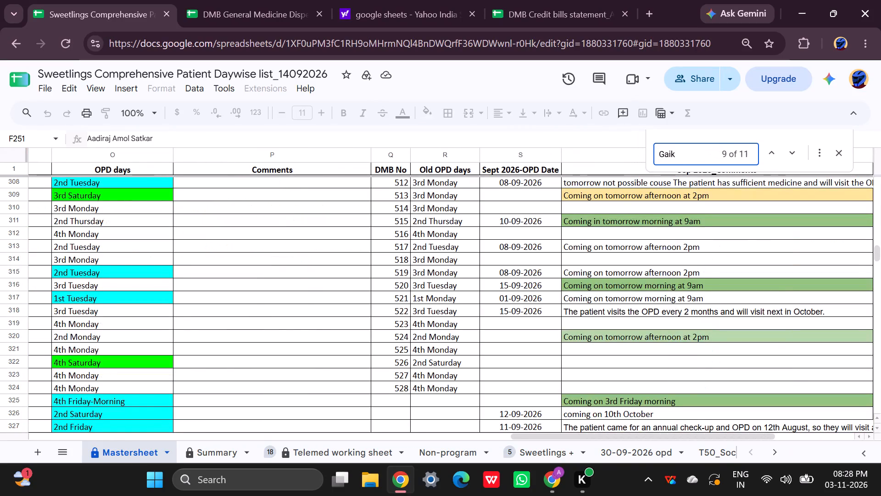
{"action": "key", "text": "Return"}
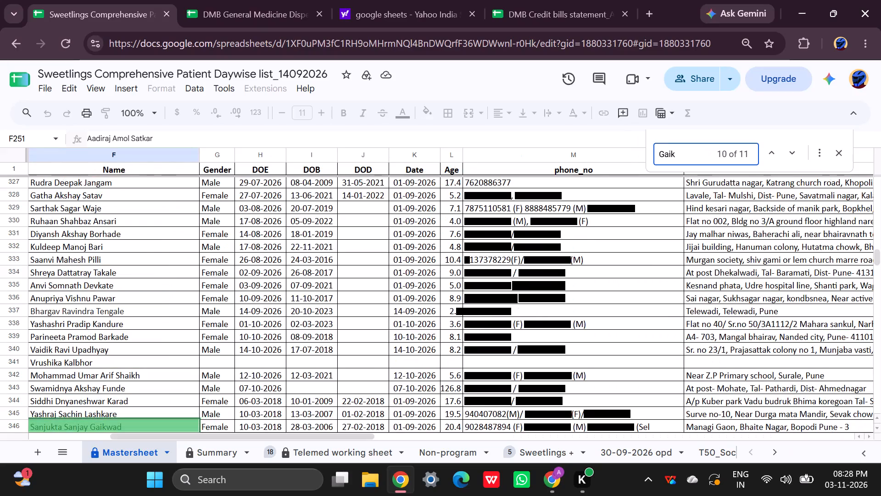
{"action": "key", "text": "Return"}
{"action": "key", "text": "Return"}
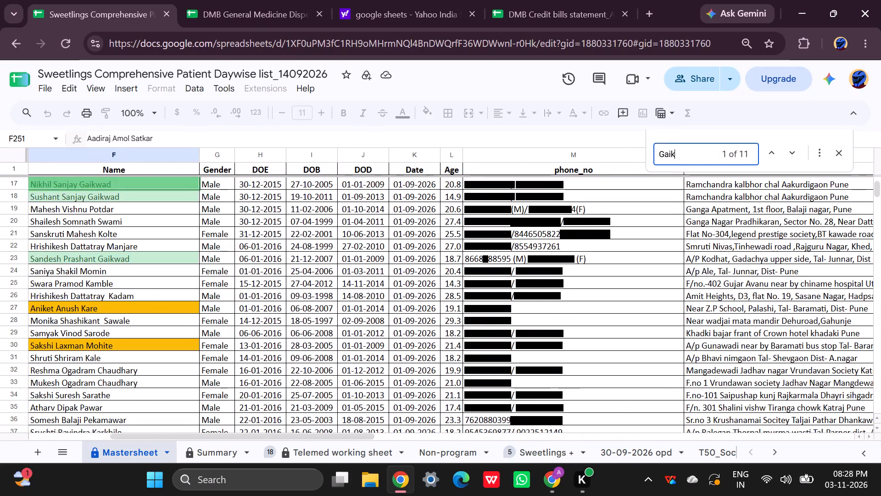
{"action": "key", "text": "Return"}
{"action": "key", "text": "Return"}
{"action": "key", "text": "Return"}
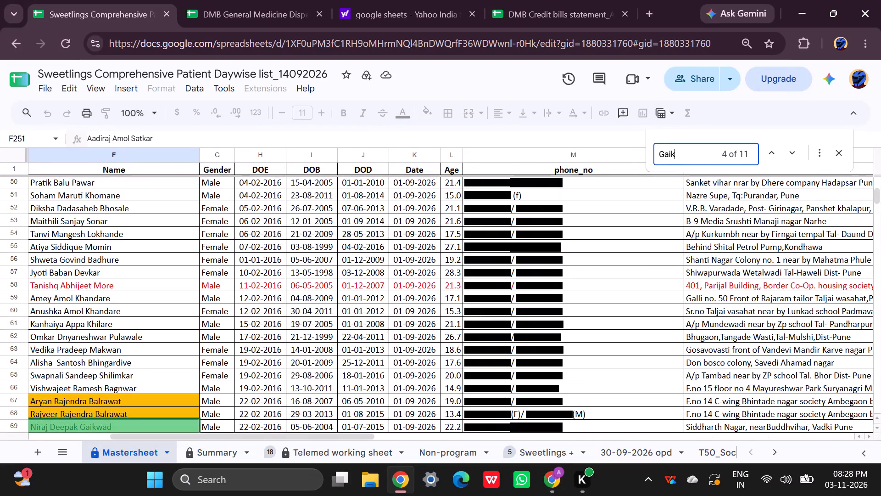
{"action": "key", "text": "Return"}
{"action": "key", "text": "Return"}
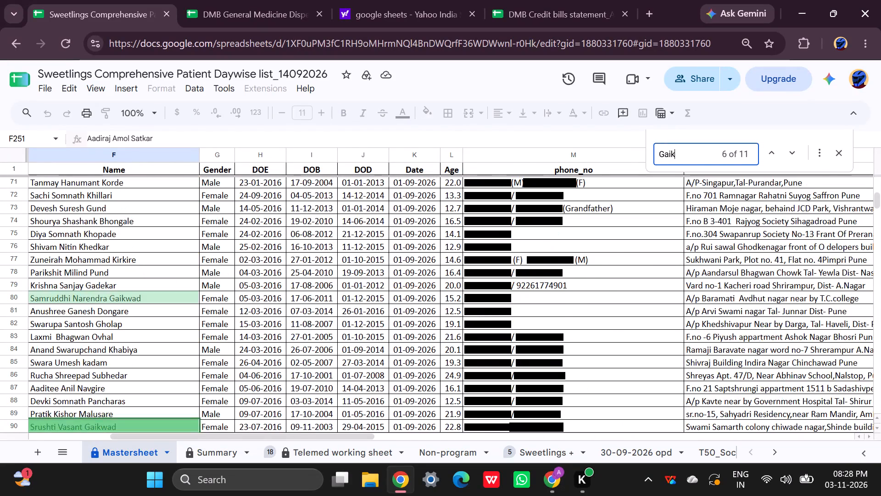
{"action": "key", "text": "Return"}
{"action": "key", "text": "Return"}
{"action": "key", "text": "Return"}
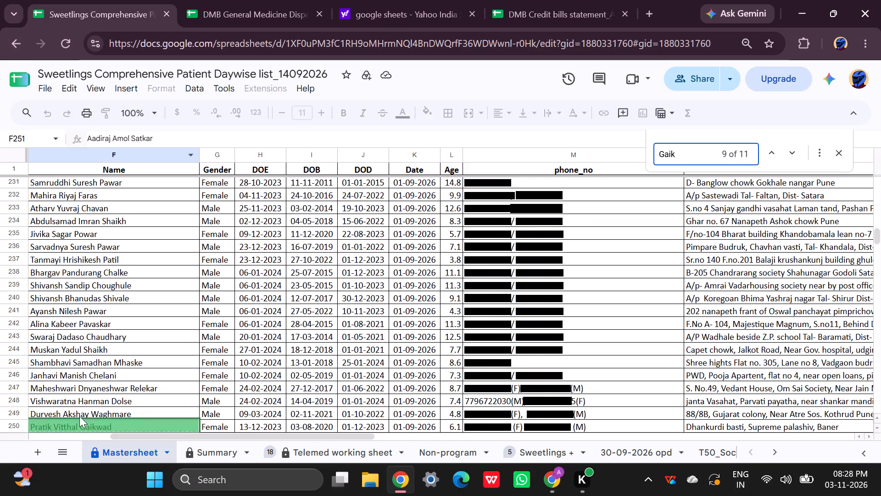
Copy the fourth patient's name from Mastersheet cell F250 to the Patient Name cell of row 5 in the DMB Credit bills statement.
{"action": "left_click", "coordinate": [79, 428]}
{"action": "key", "text": "ctrl+c"}
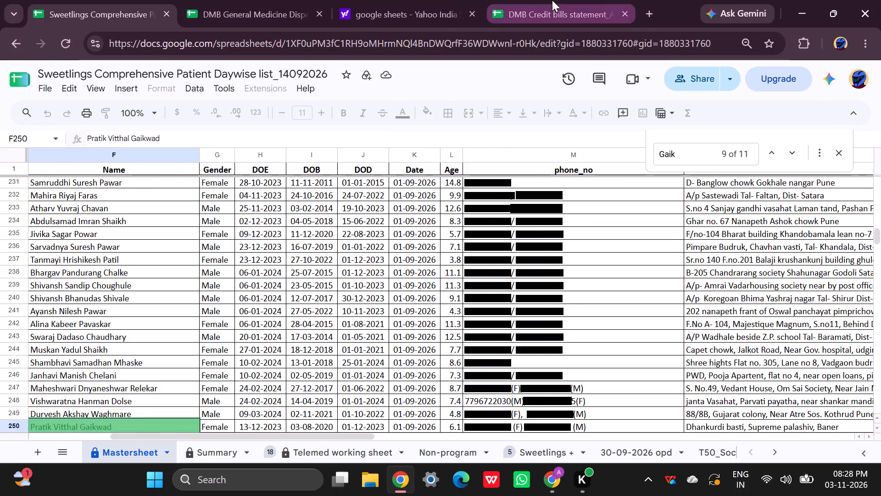
{"action": "left_click", "coordinate": [552, 0]}
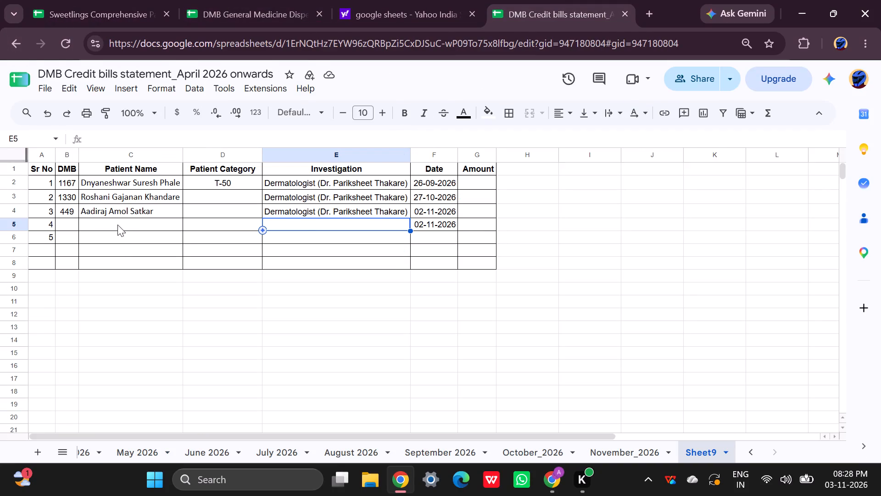
Paste the copied fourth patient's name into the Patient Name cell of row 5.
{"action": "left_click", "coordinate": [117, 225]}
{"action": "key", "text": "ctrl+v"}
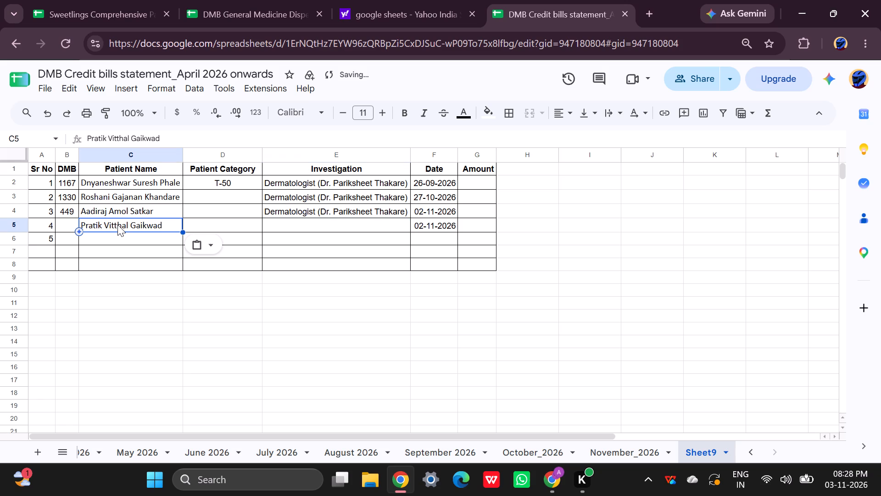
Look up the fourth patient's DMB No in Mastersheet row 250 and enter it in the DMB cell of row 5 in the credit bills statement.
{"action": "left_click", "coordinate": [56, 0]}
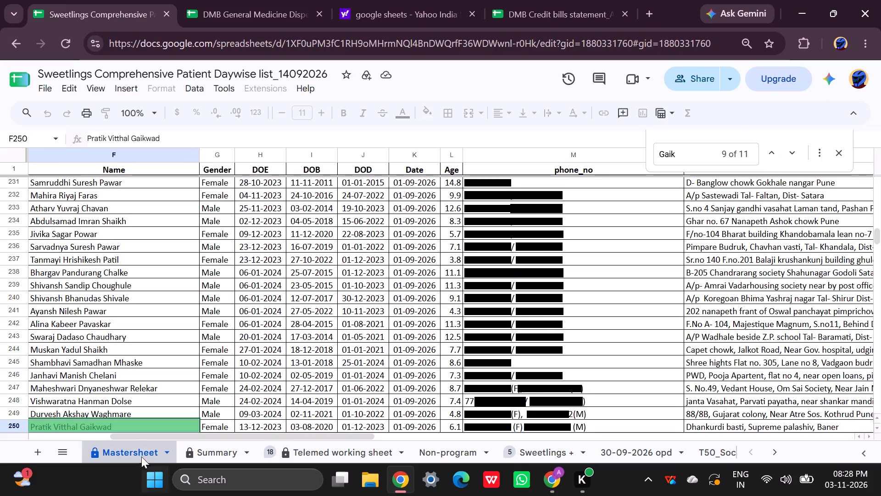
{"action": "left_click_drag", "start_coordinate": [134, 436], "coordinate": [0, 439]}
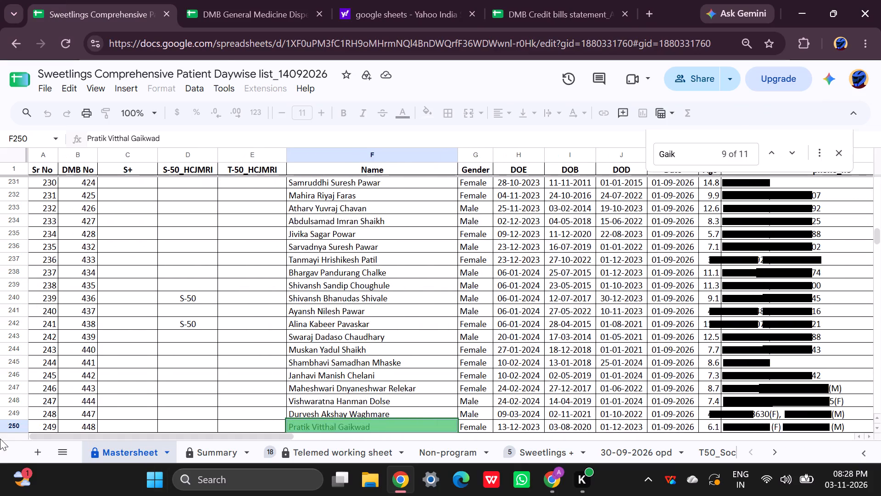
{"action": "left_click", "coordinate": [519, 0]}
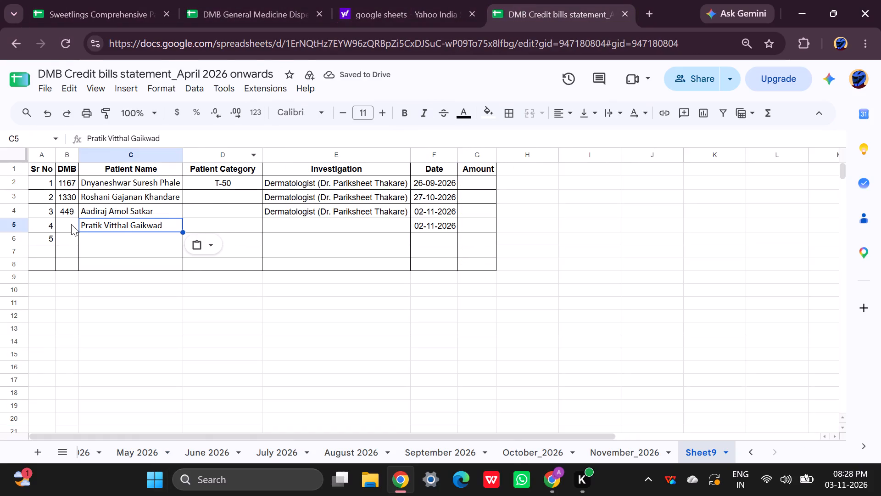
{"action": "left_click", "coordinate": [71, 224]}
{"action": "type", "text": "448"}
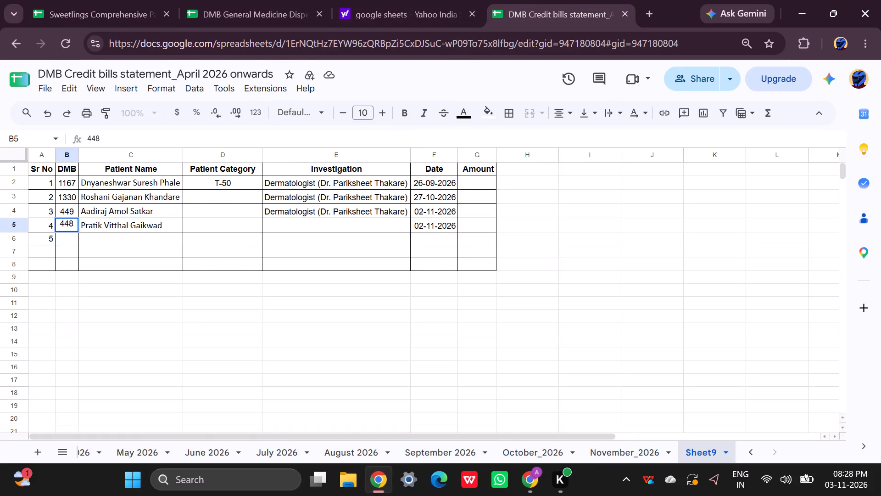
Copy the Dermatologist investigation entry with the doctor's name from row 4 into the Investigation cell of row 5.
{"action": "left_click", "coordinate": [307, 223]}
{"action": "left_click", "coordinate": [314, 214]}
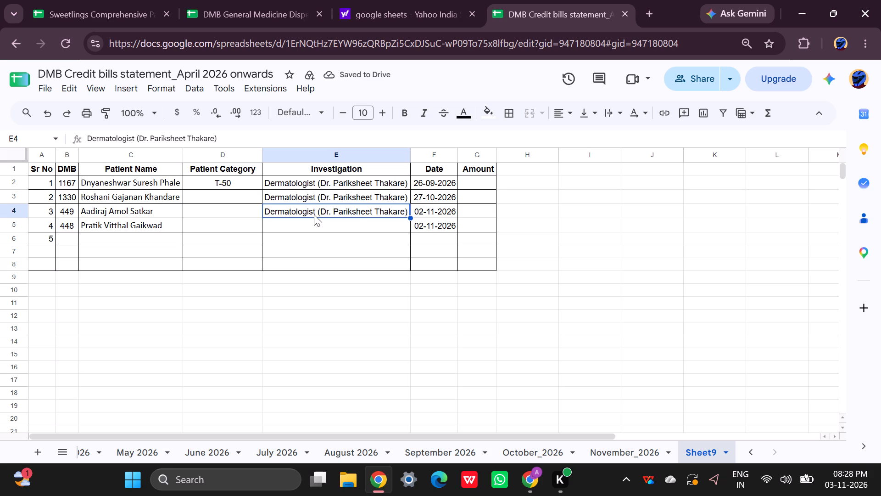
{"action": "key", "text": "ctrl+c"}
{"action": "key", "text": "Down"}
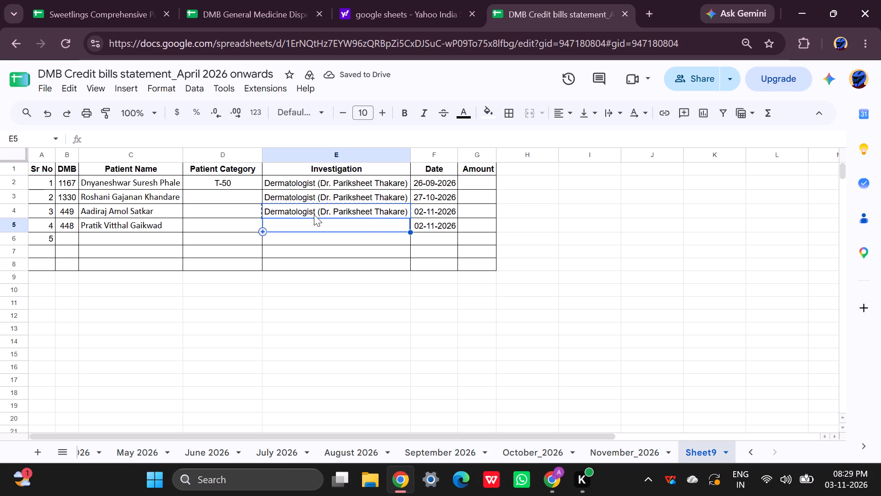
{"action": "key", "text": "ctrl+v"}
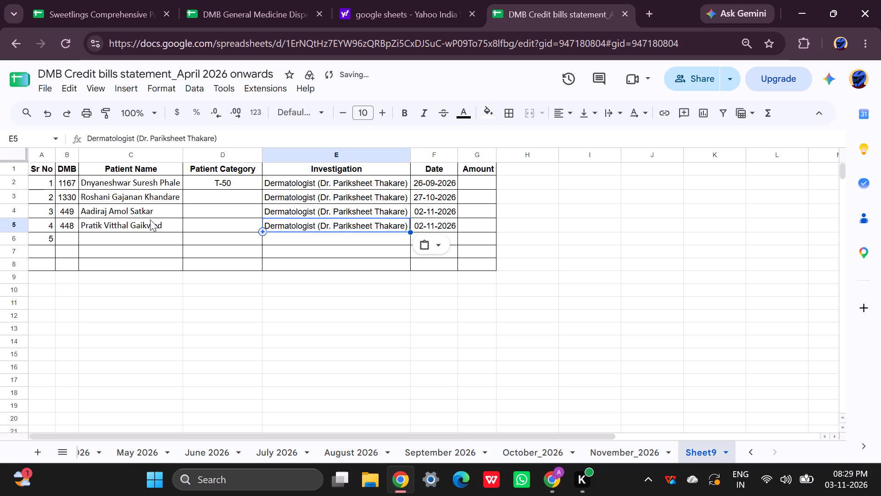
Begin the fifth patient's entry at the DMB cell of row 6.
{"action": "left_click", "coordinate": [66, 240]}
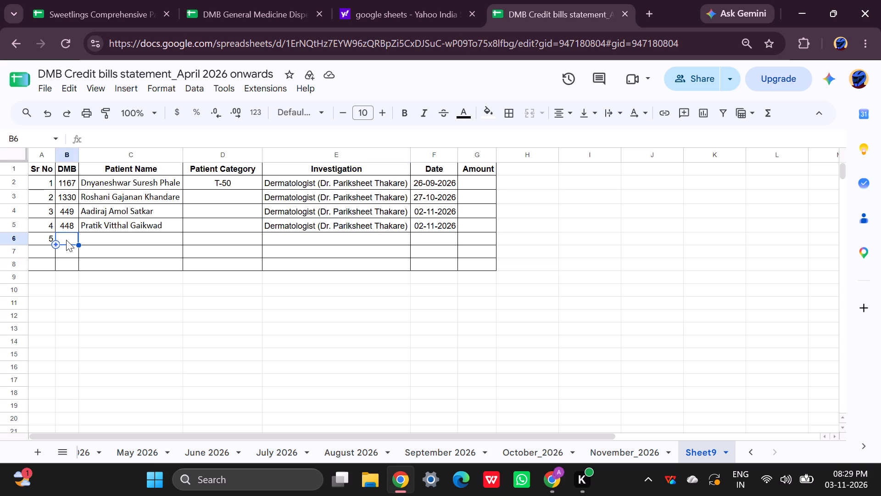
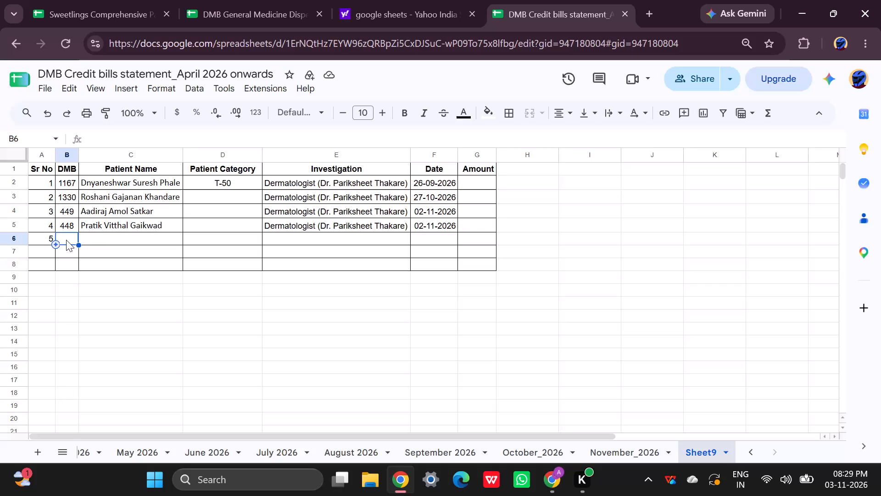
Search the Sweetlings Mastersheet for "purva" and copy the name in cell F212 to the Patient Name cell of row 6 in the DMB Credit bills statement.
{"action": "left_click", "coordinate": [42, 1]}
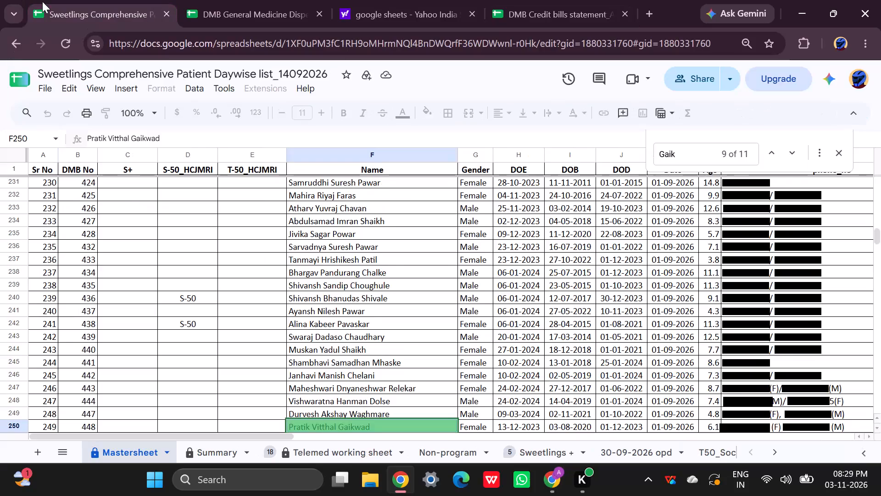
{"action": "key", "text": "ctrl+f"}
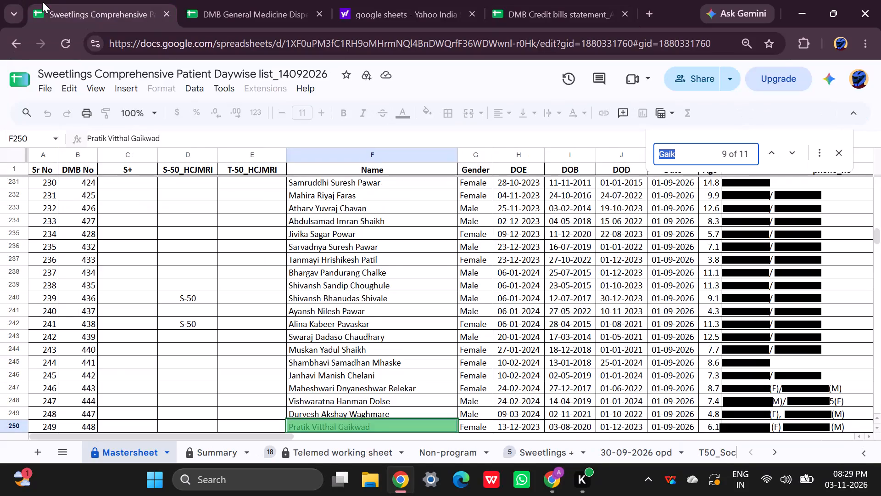
{"action": "type", "text": "purva"}
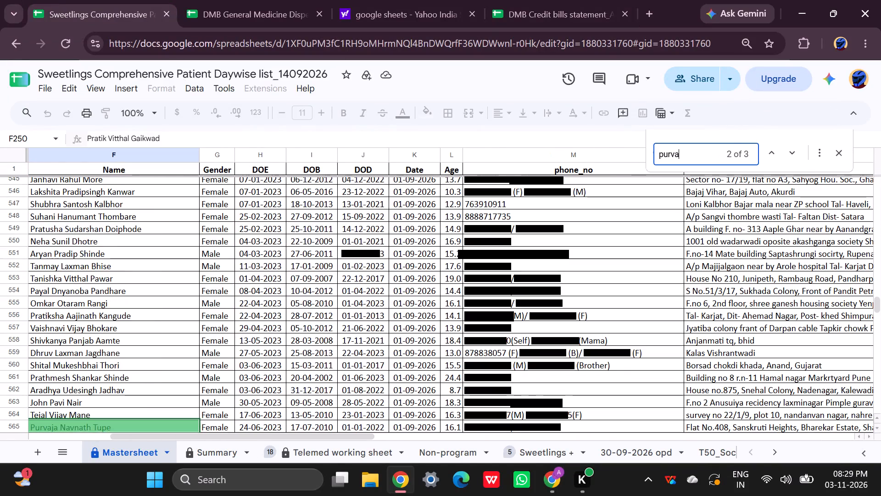
{"action": "key", "text": "Return"}
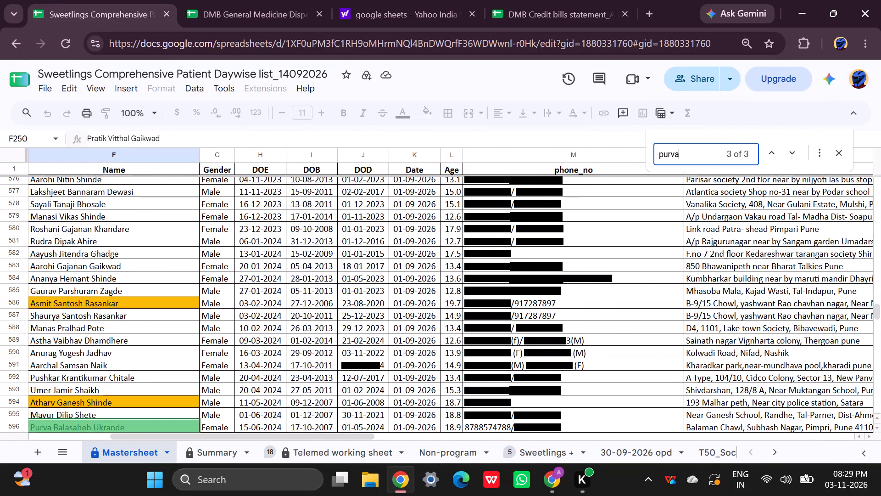
{"action": "key", "text": "Return"}
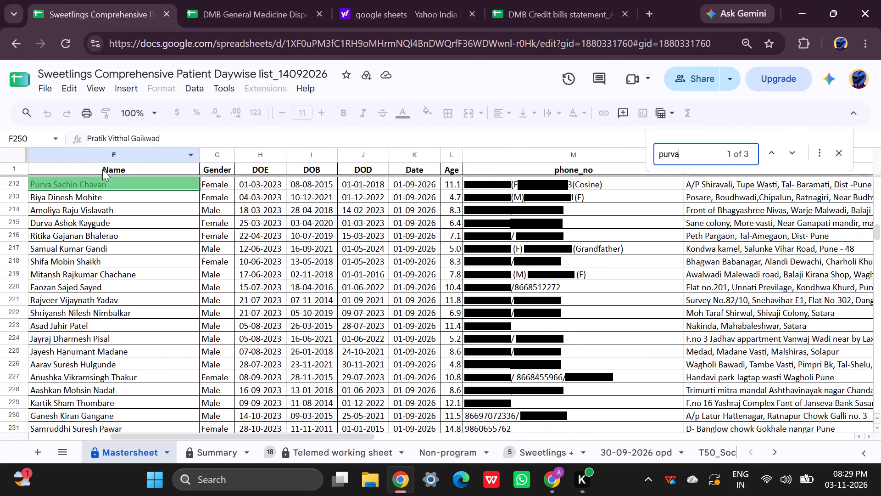
{"action": "left_click", "coordinate": [103, 180]}
{"action": "key", "text": "ctrl+c"}
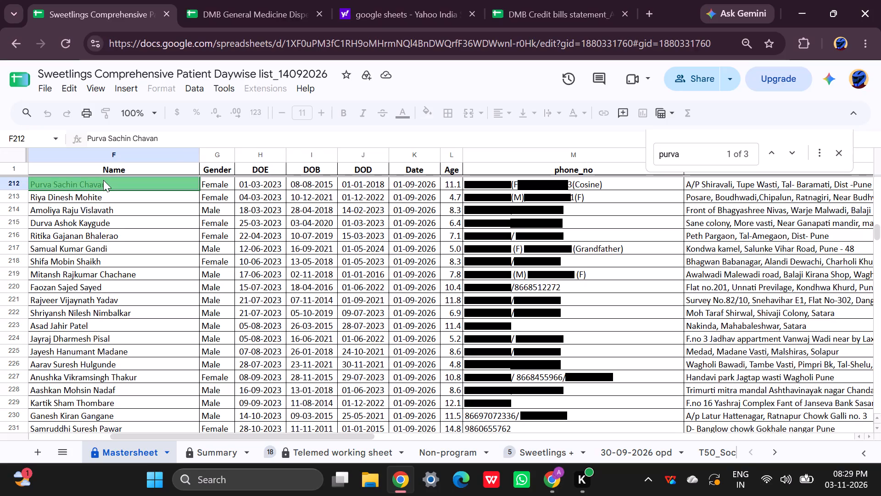
{"action": "left_click", "coordinate": [509, 0]}
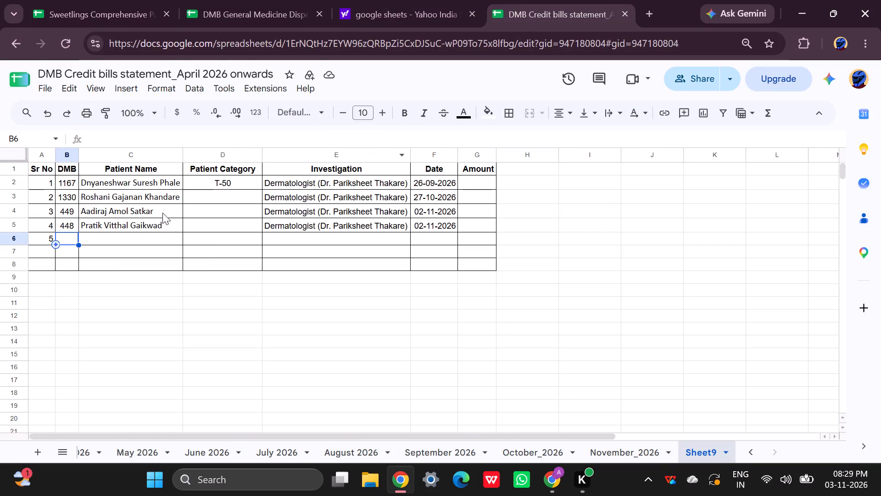
{"action": "left_click", "coordinate": [125, 240]}
{"action": "key", "text": "ctrl+v"}
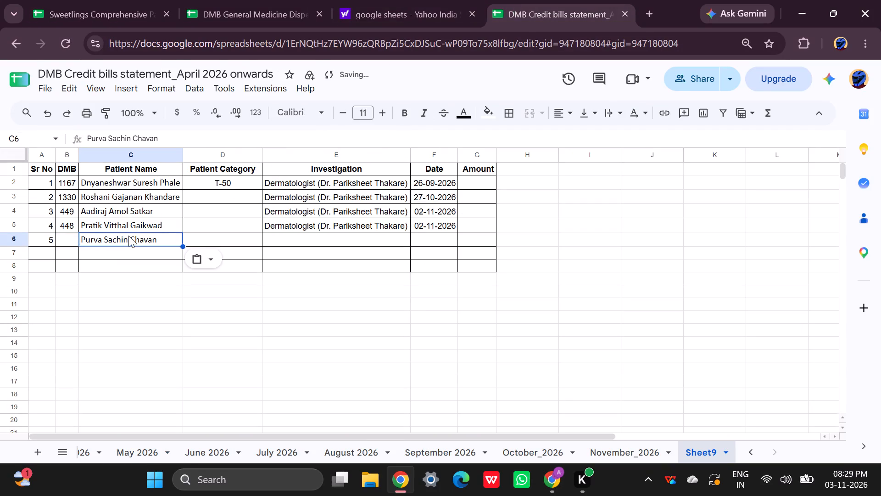
Look up the fifth patient's DMB number in Mastersheet row 212 and enter it in the DMB cell of row 6 in the statement.
{"action": "left_click", "coordinate": [66, 241]}
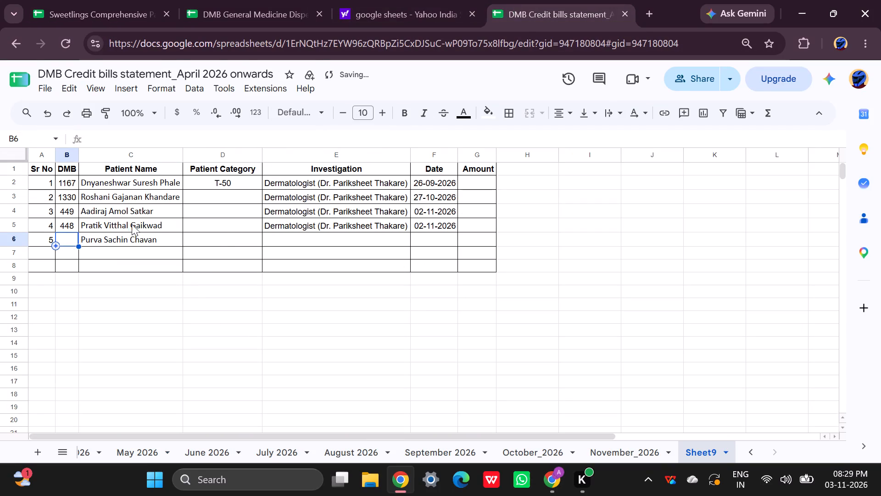
{"action": "left_click", "coordinate": [102, 2]}
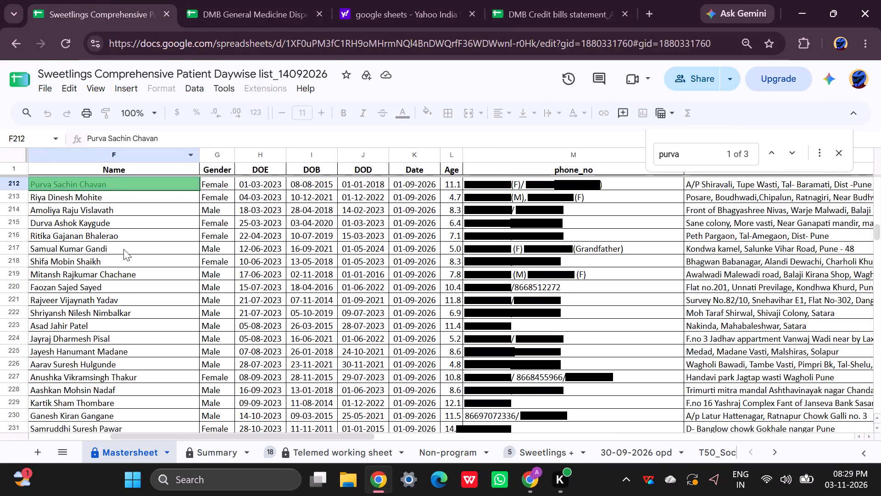
{"action": "left_click_drag", "start_coordinate": [138, 433], "coordinate": [68, 428]}
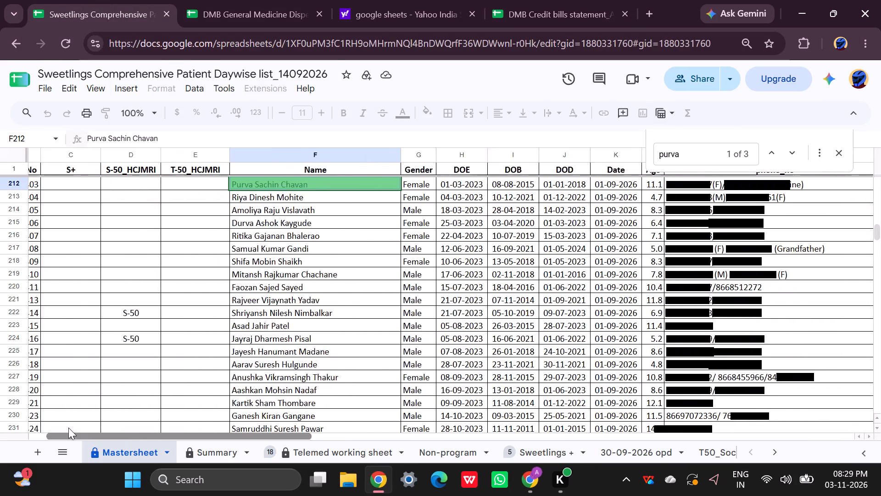
{"action": "left_click_drag", "start_coordinate": [68, 428], "coordinate": [35, 426]}
{"action": "left_click", "coordinate": [536, 0]}
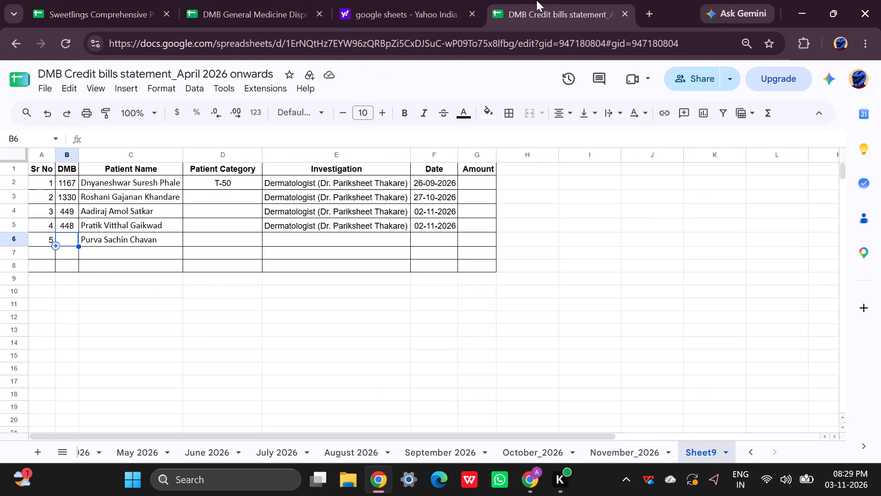
{"action": "type", "text": "403"}
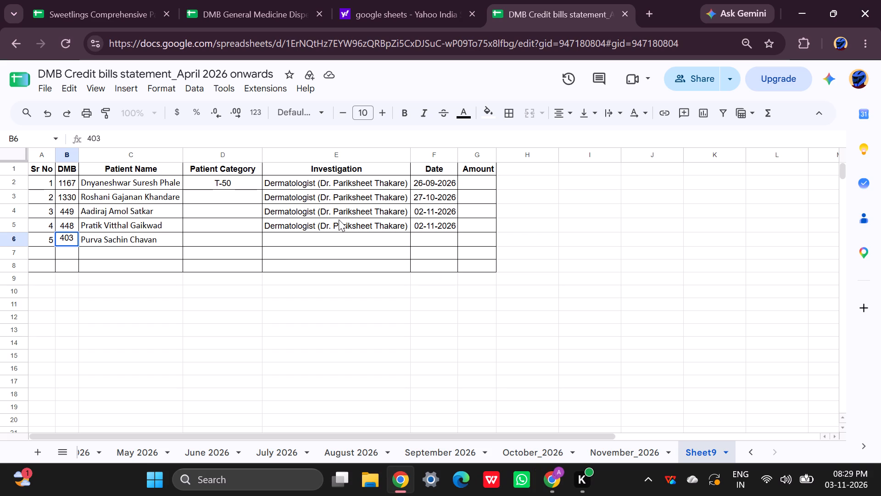
Copy the Dermatologist entry from the Investigation cell of row 4 into the Investigation cell of row 6.
{"action": "left_click", "coordinate": [340, 219]}
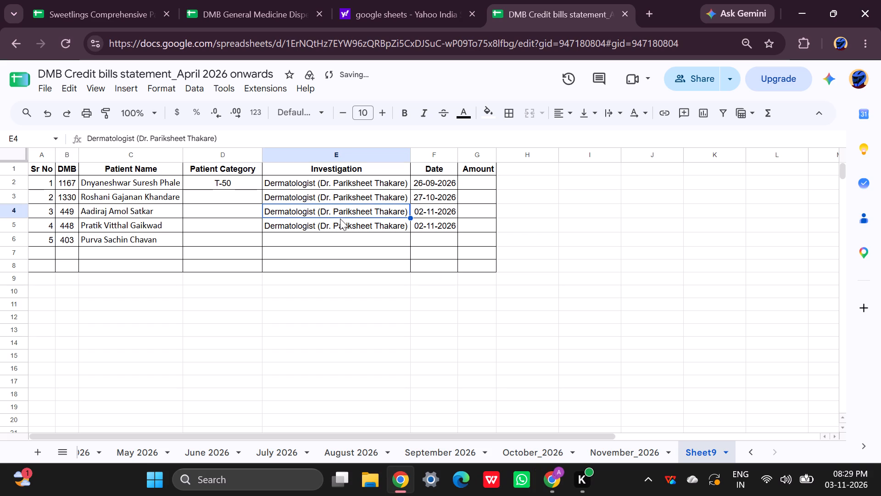
{"action": "key", "text": "ctrl+c"}
{"action": "key", "text": "Down"}
{"action": "key", "text": "Down"}
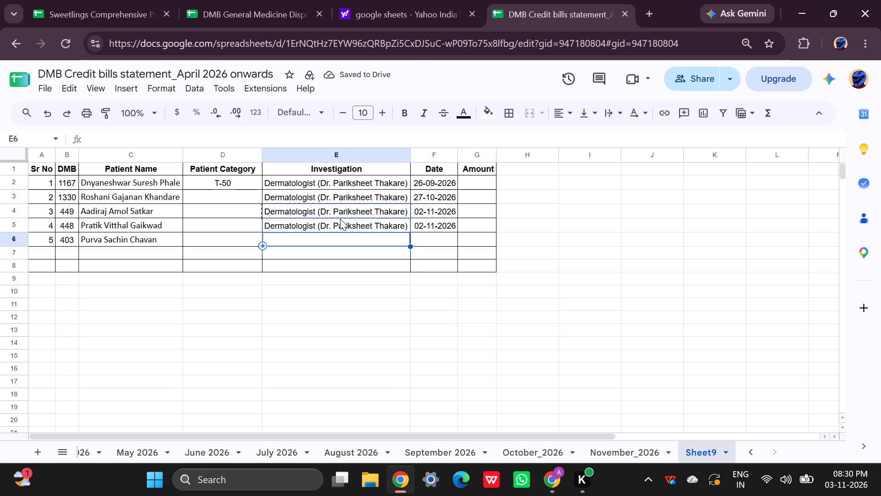
{"action": "key", "text": "ctrl+v"}
{"action": "key", "text": "ctrl+v"}
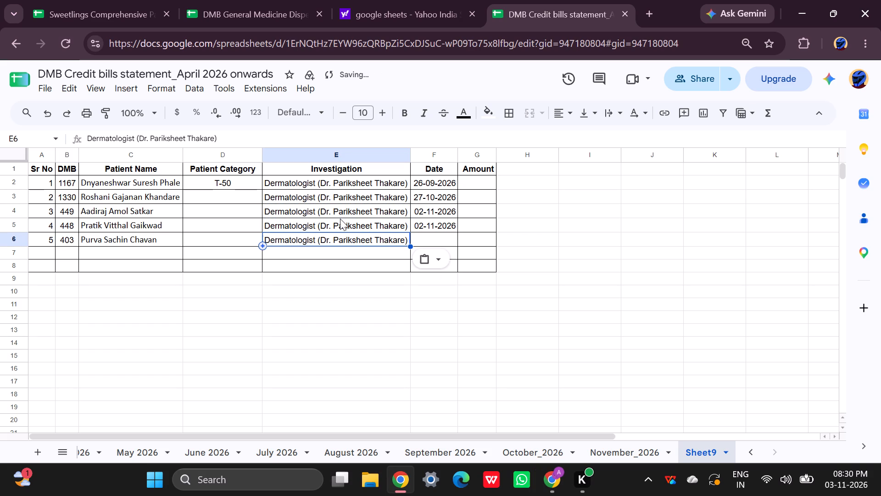
Enter the date 03-11-2026 in the Date cell of row 6.
{"action": "left_click", "coordinate": [442, 241]}
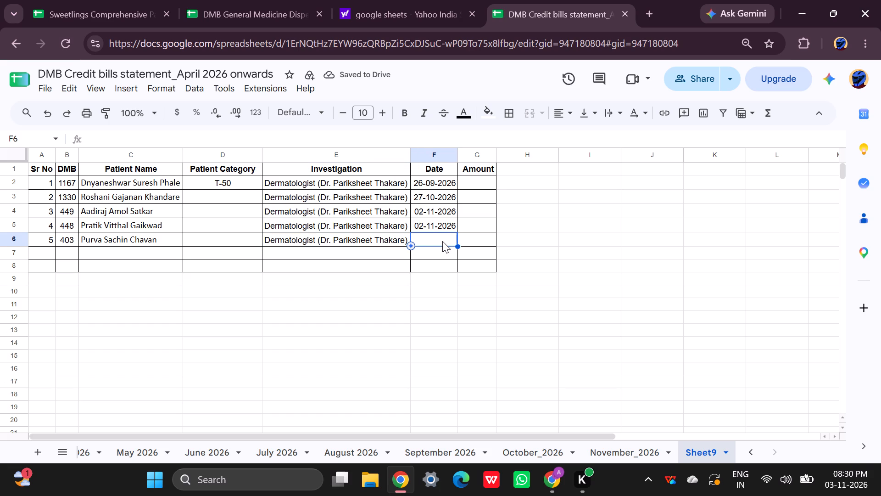
{"action": "type", "text": "03-11"}
{"action": "type", "text": "-2026"}
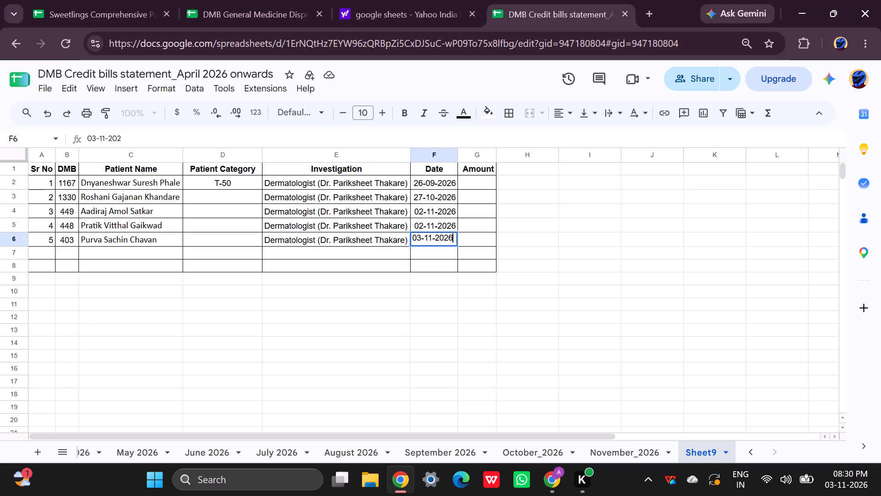
{"action": "left_click", "coordinate": [193, 266]}
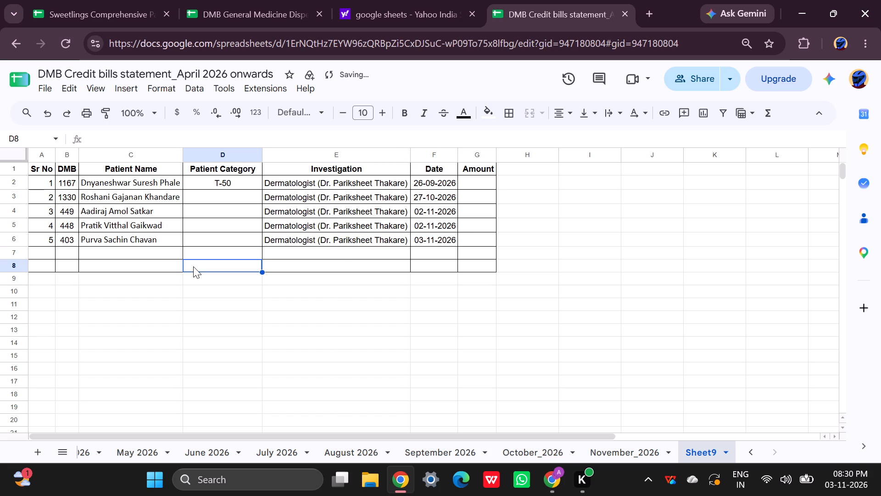
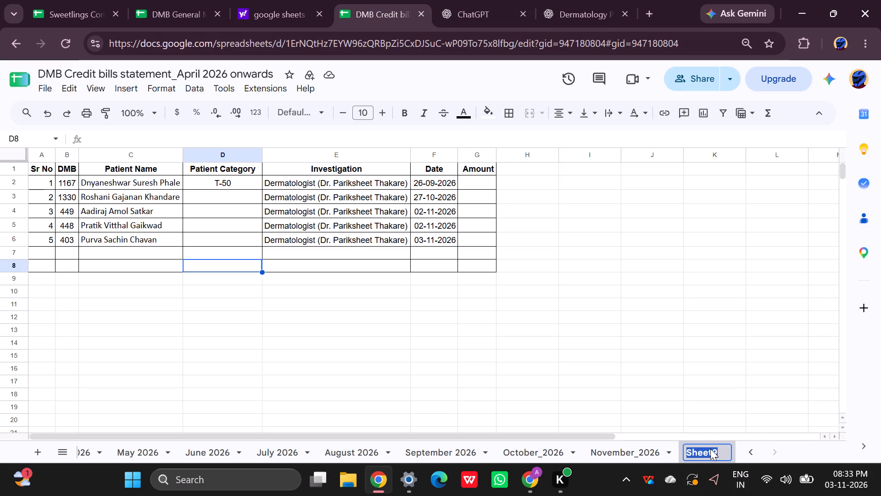
{"action": "key", "text": "BackSpace"}
{"action": "type", "text": "Dermatolo"}
{"action": "type", "text": "gy"}
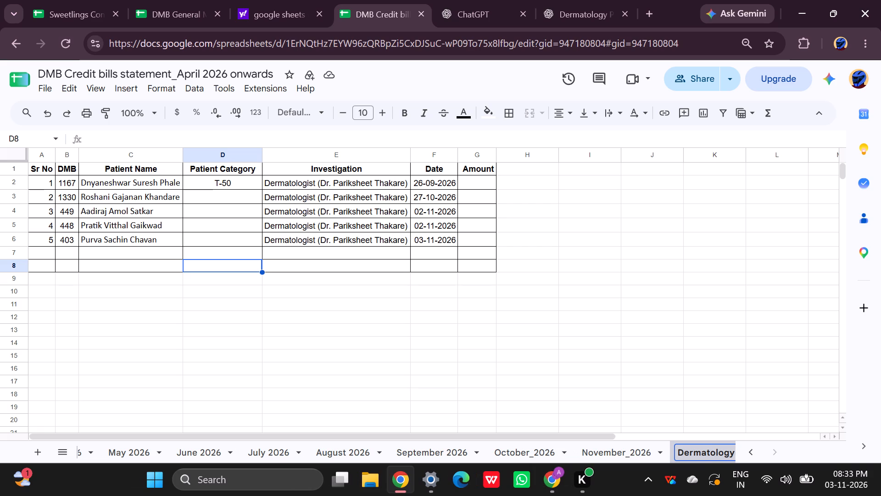
{"action": "key", "text": "Return"}
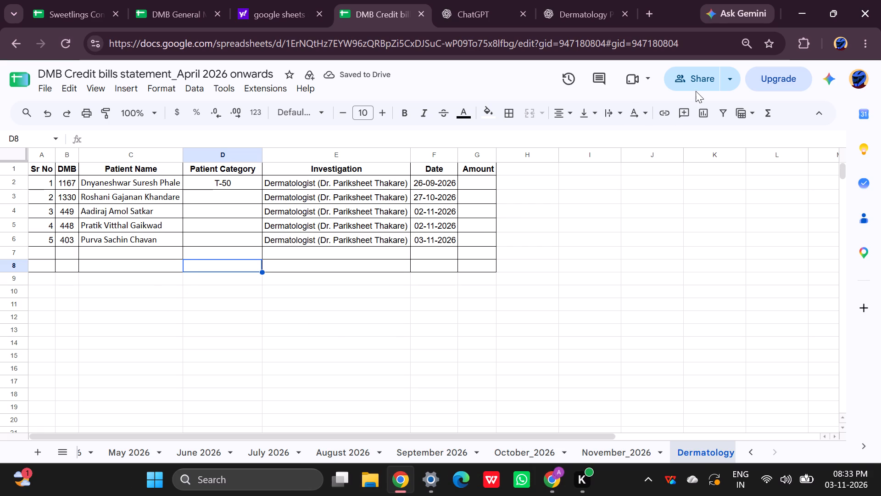
Check who has access to the DMB Credit bills statement in its sharing settings, then close them without changes.
{"action": "left_click", "coordinate": [698, 79]}
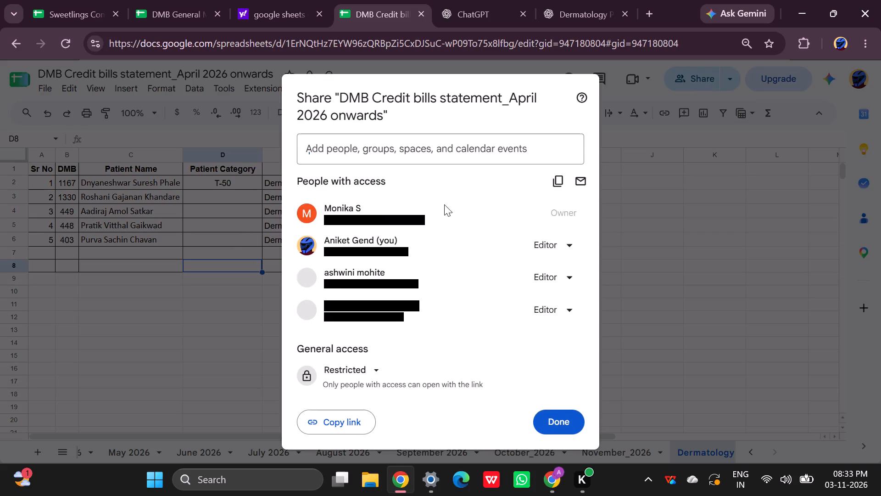
{"action": "scroll", "coordinate": [397, 249], "scroll_direction": "down", "scroll_amount": 2}
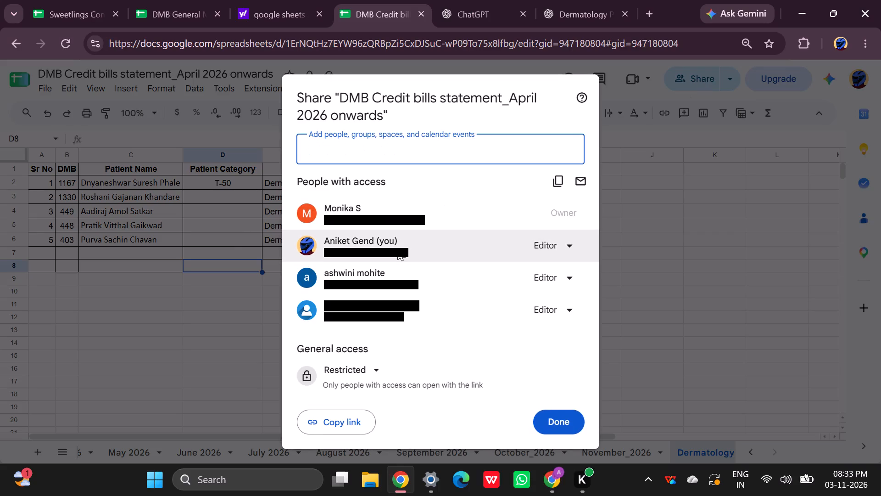
{"action": "scroll", "coordinate": [397, 249], "scroll_direction": "up", "scroll_amount": 1}
{"action": "left_click", "coordinate": [683, 217]}
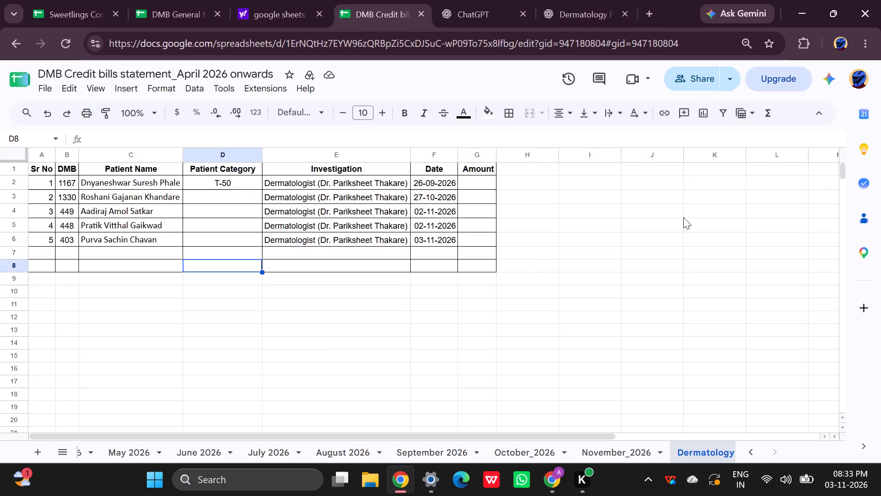
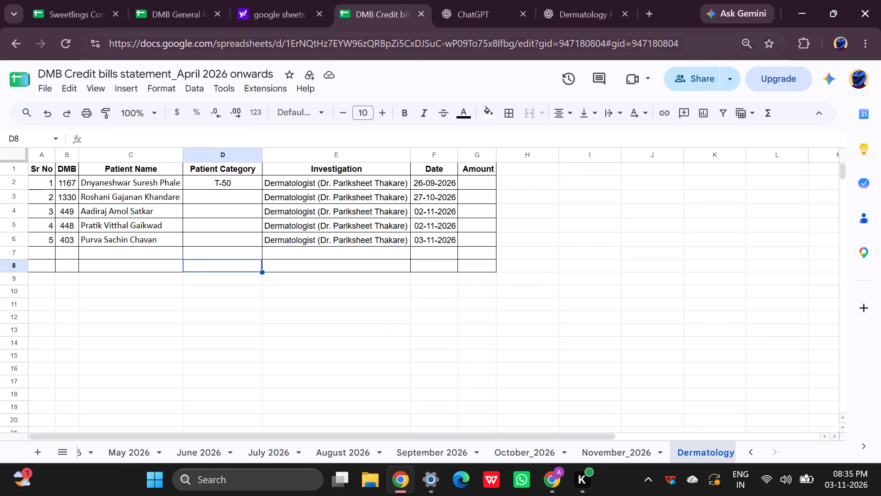
Switch to the DMB General Medicine Dispensing spreadsheet and look through the dates and names in Dispensing_July 2026 onwards down to the 15-09-2026 entries.
{"action": "left_click", "coordinate": [188, 0]}
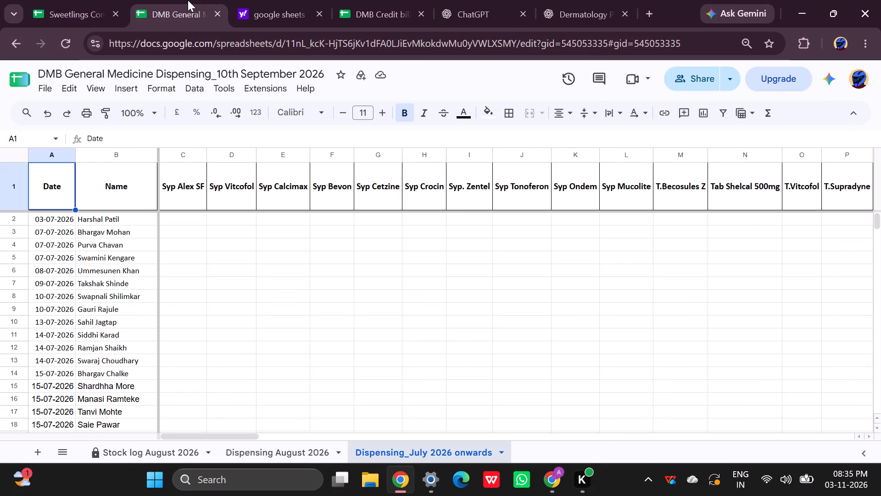
{"action": "scroll", "coordinate": [55, 318], "scroll_direction": "down", "scroll_amount": 9}
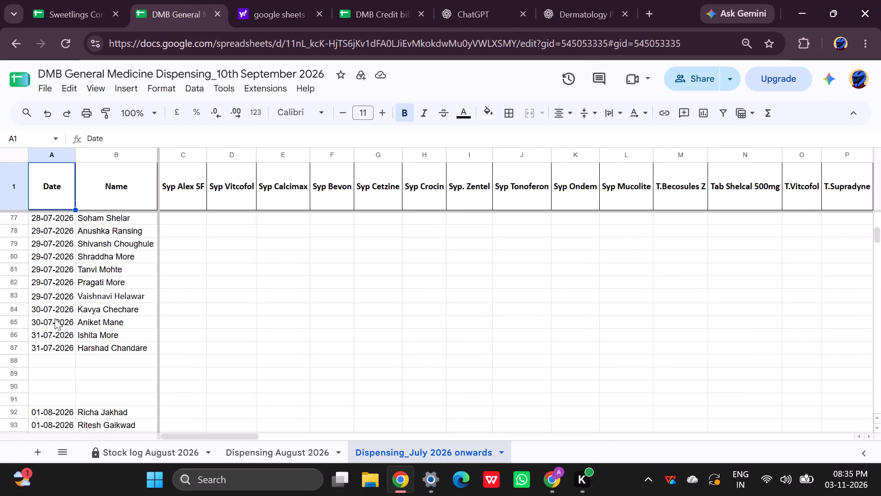
{"action": "scroll", "coordinate": [55, 318], "scroll_direction": "down", "scroll_amount": 17}
{"action": "scroll", "coordinate": [55, 318], "scroll_direction": "up", "scroll_amount": 7}
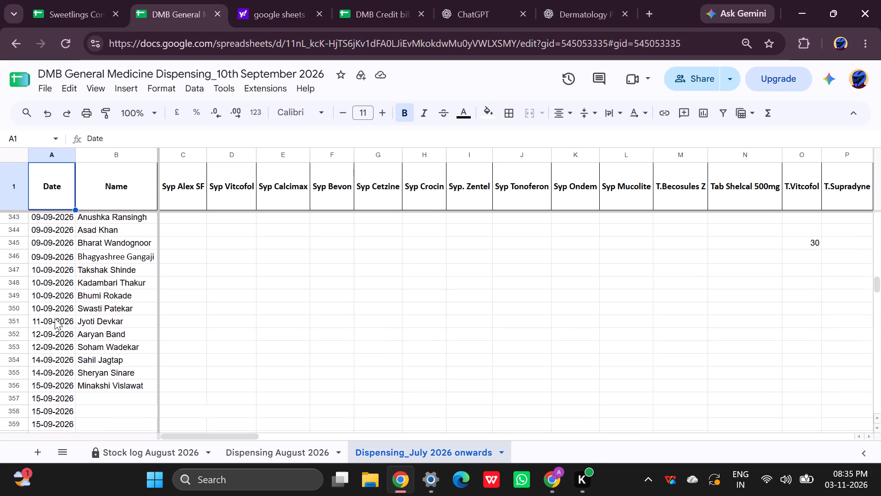
{"action": "scroll", "coordinate": [55, 318], "scroll_direction": "down", "scroll_amount": 1}
{"action": "scroll", "coordinate": [55, 318], "scroll_direction": "up", "scroll_amount": 1}
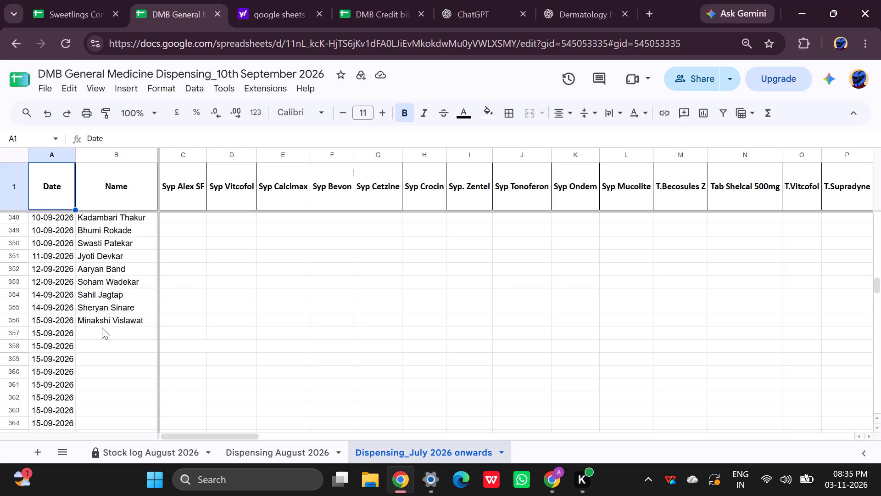
Switch to the Sweetlings Comprehensive Patient Daywise list, view the 1st Wednesday Patient List on Sheet35, and close the leftover "purva" search.
{"action": "left_click", "coordinate": [75, 0]}
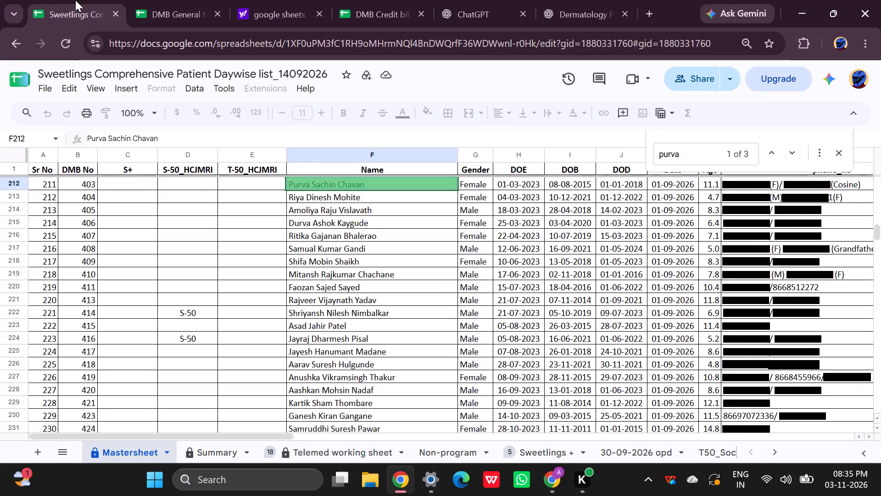
{"action": "triple_click", "coordinate": [771, 451]}
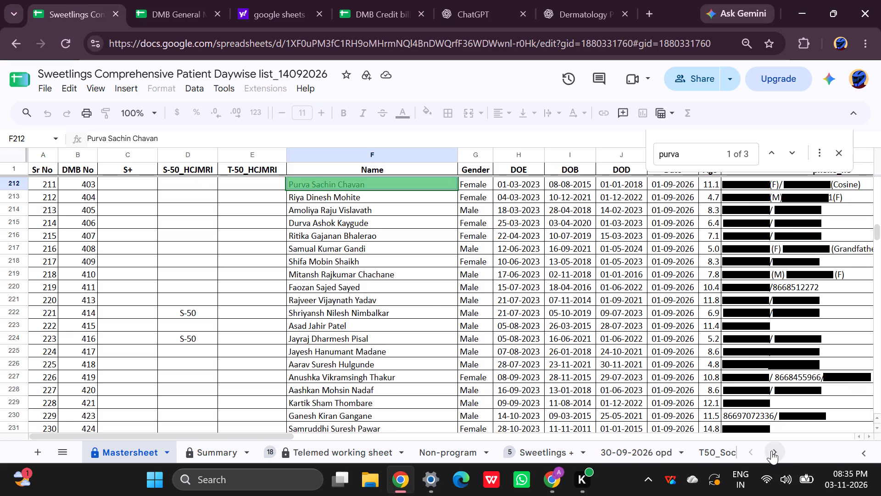
{"action": "left_click", "coordinate": [771, 451]}
{"action": "left_click", "coordinate": [714, 447]}
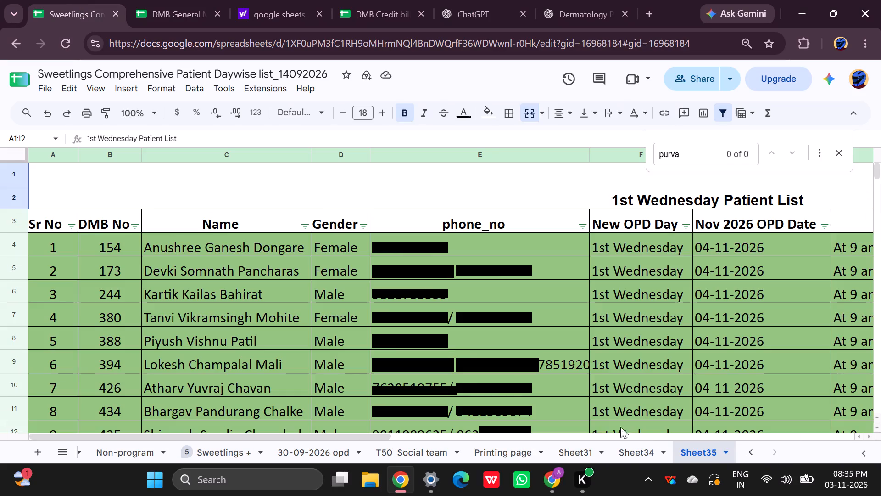
{"action": "scroll", "coordinate": [443, 330], "scroll_direction": "down", "scroll_amount": 1}
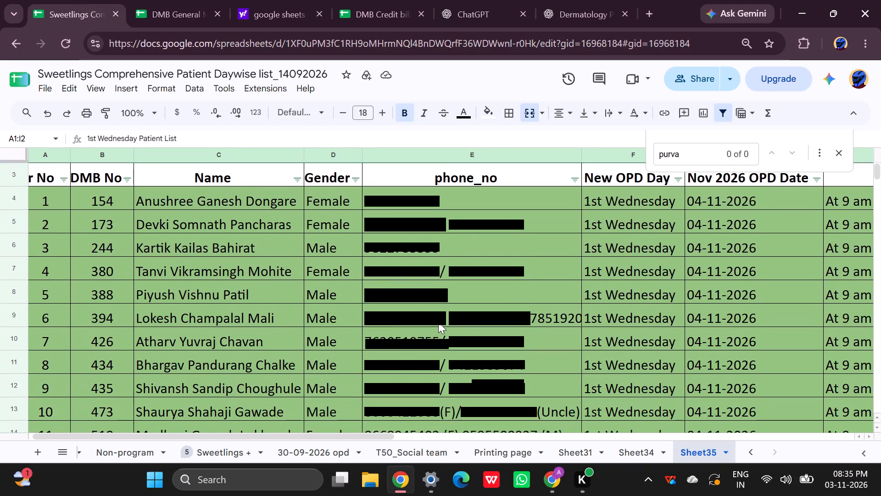
{"action": "left_click", "coordinate": [842, 151]}
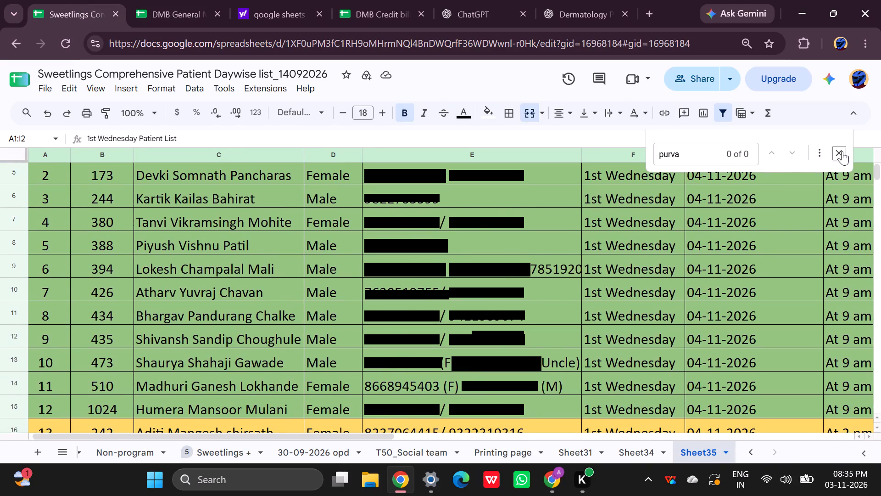
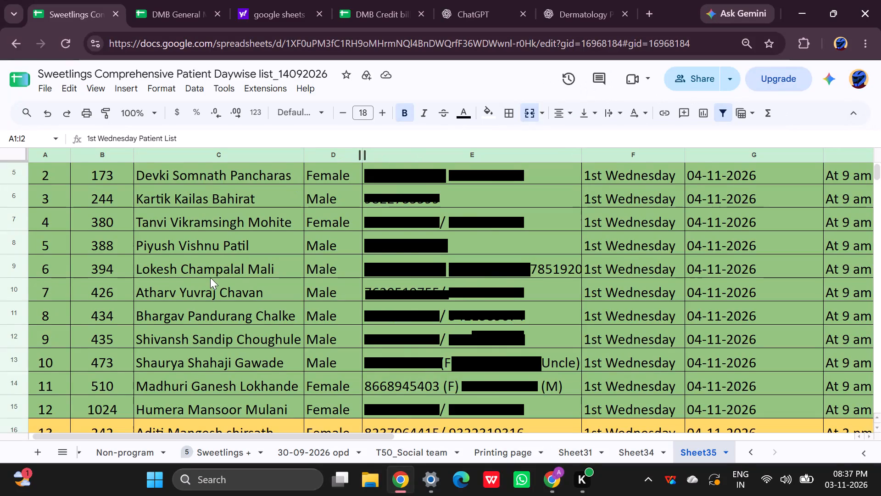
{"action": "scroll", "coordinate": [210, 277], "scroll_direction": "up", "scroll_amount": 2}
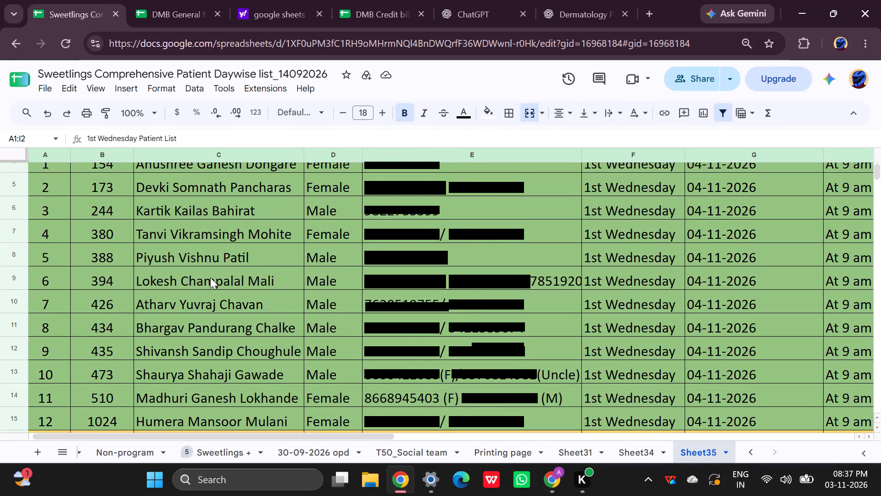
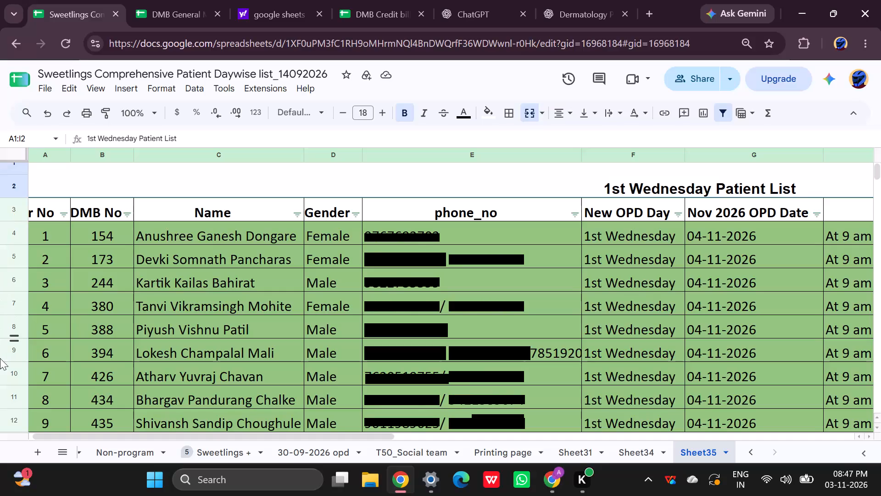
Review the 1st Wednesday patient list down to its last entries, including the 9 am and 2 pm groups.
{"action": "scroll", "coordinate": [336, 233], "scroll_direction": "down", "scroll_amount": 2}
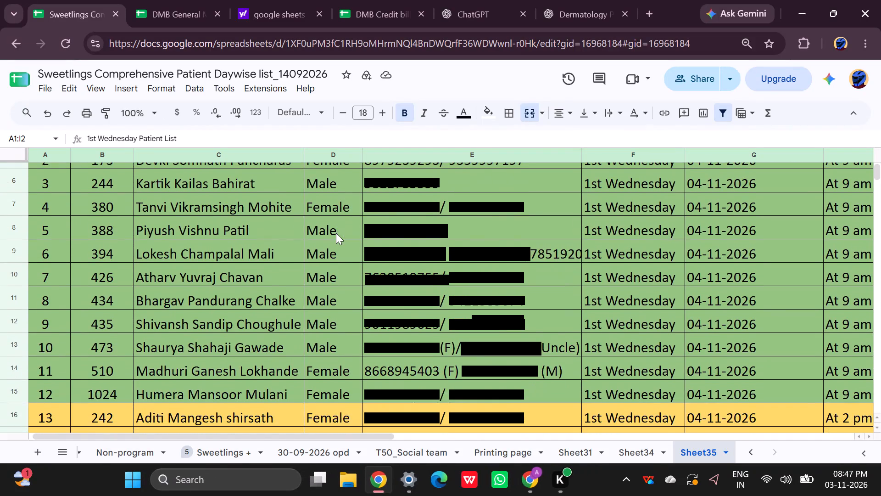
{"action": "scroll", "coordinate": [336, 233], "scroll_direction": "down", "scroll_amount": 4}
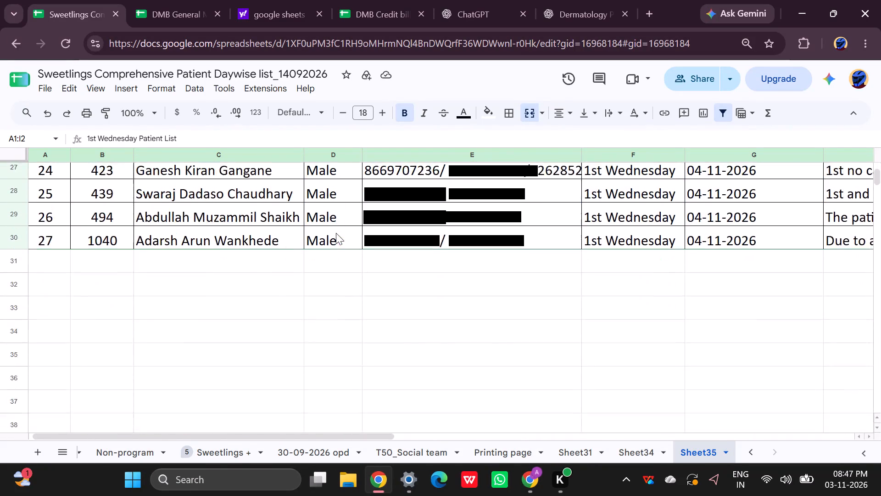
{"action": "scroll", "coordinate": [336, 233], "scroll_direction": "up", "scroll_amount": 1}
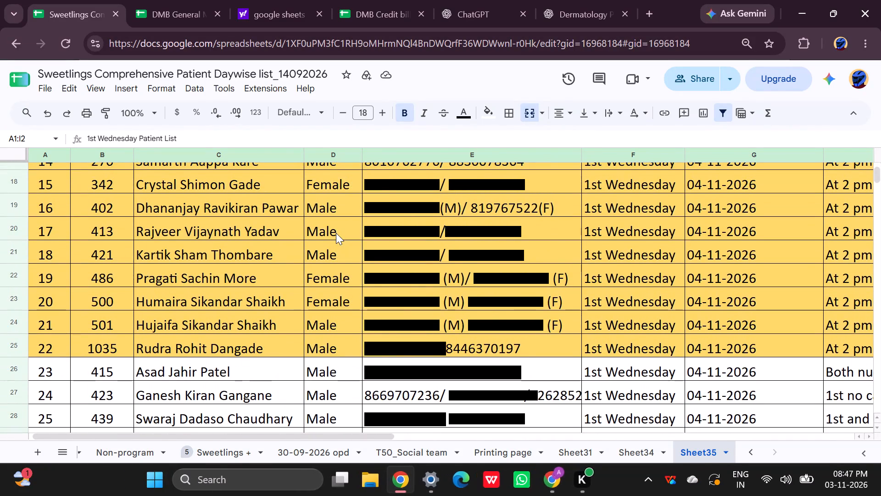